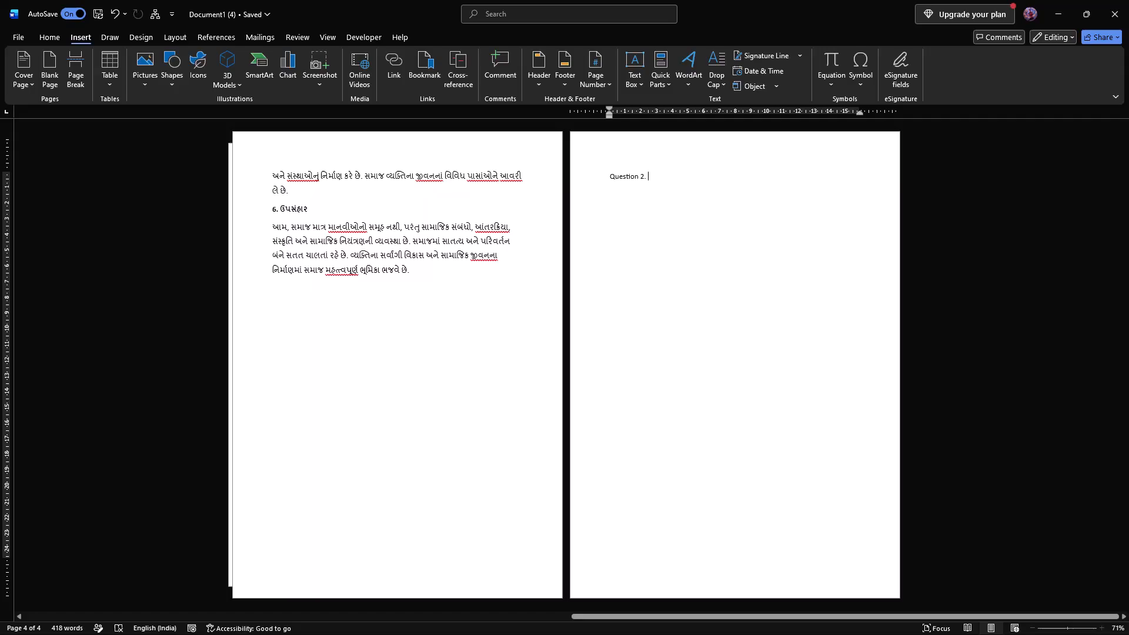
Paste the copied Gujarati question after "Question 2." and add "10 mark" after a wide gap of spaces.
key(ctrl+v)
key(space)
key(space)
key(space)
key(space)
key(space)
key(space)
key(space)
key(space)
key(space)
key(space)
key(space)
key(space)
key(space)
key(space)
key(space)
key(space)
key(space)
key(space)
key(space)
key(space)
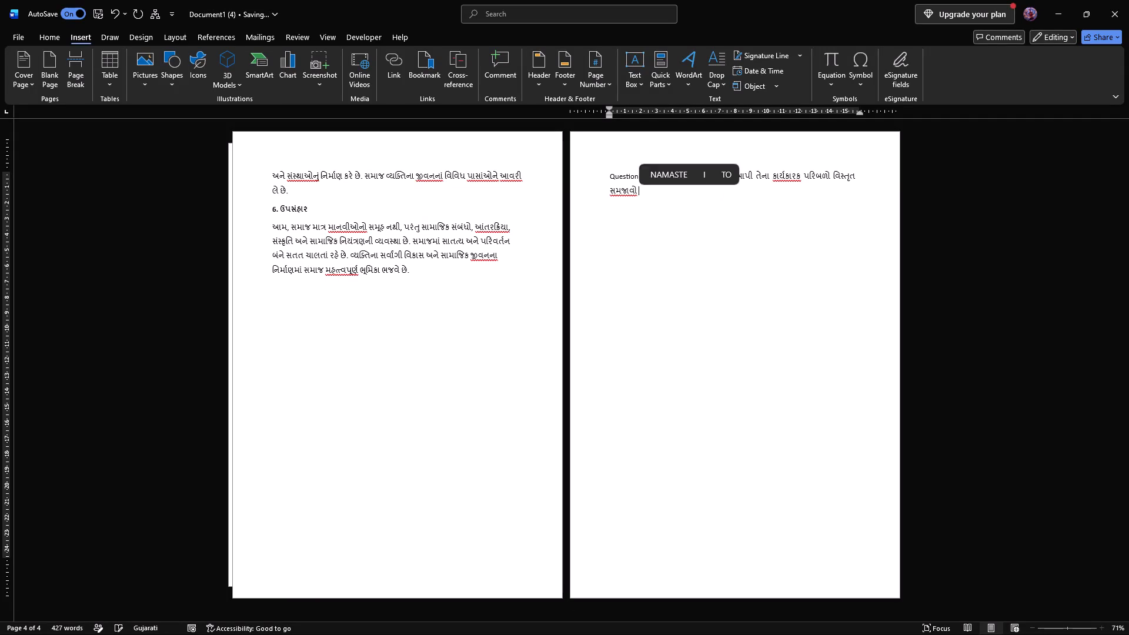
text(10 mark)
key(space)
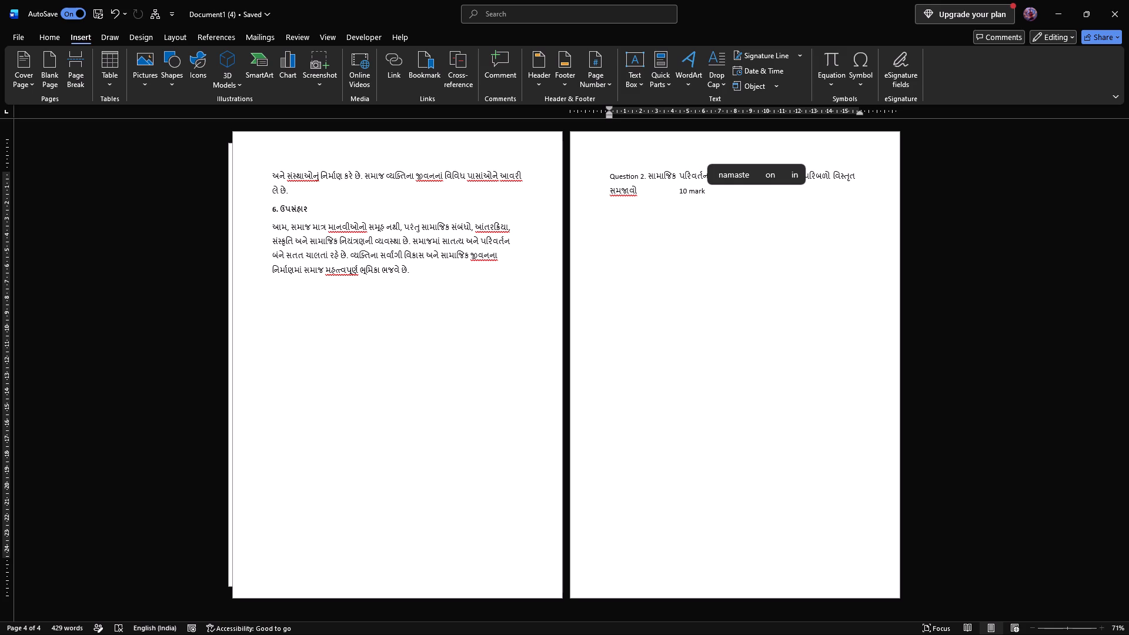
Format the whole Question 2 heading, including its mark label, as bold at font size 16.
click(744, 221)
click(790, 225)
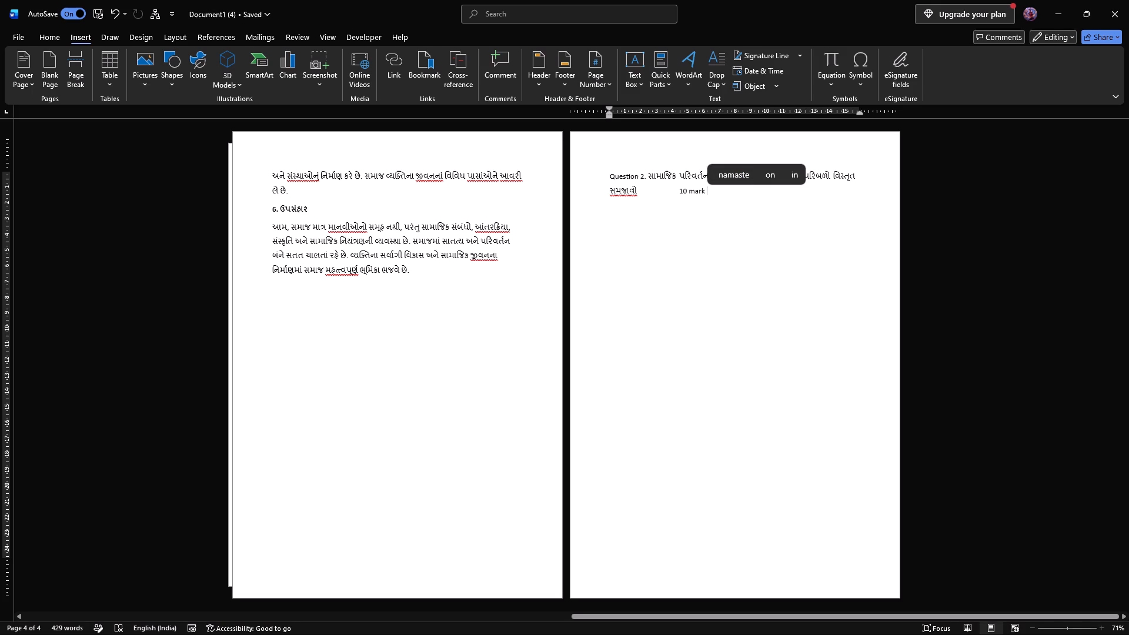
drag(615, 177, 719, 215)
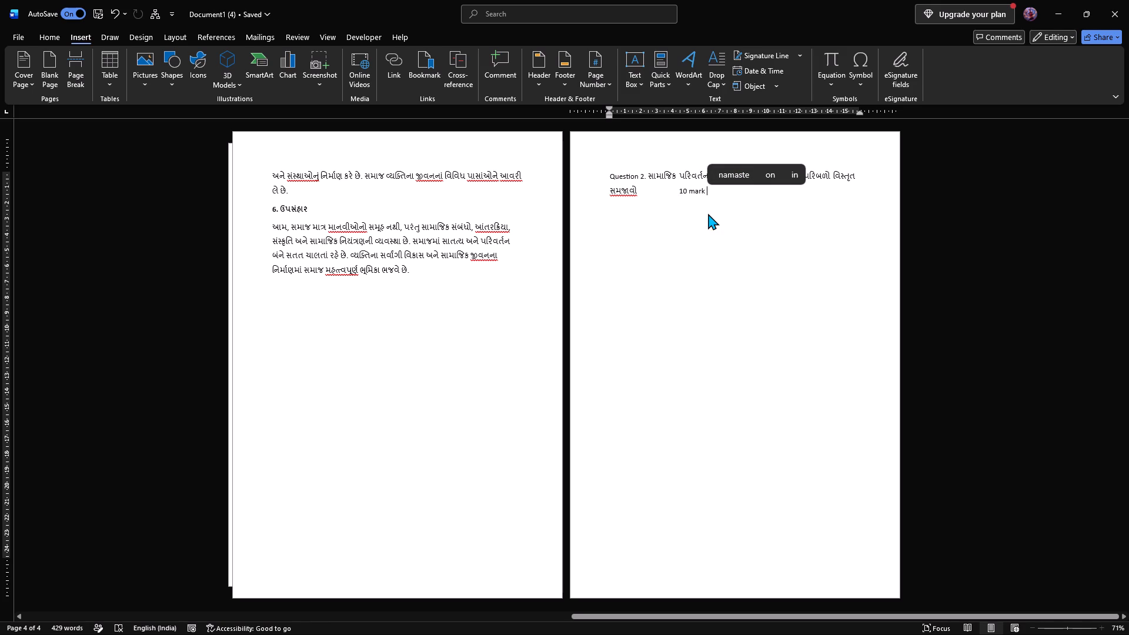
click(709, 213)
drag(617, 175, 772, 201)
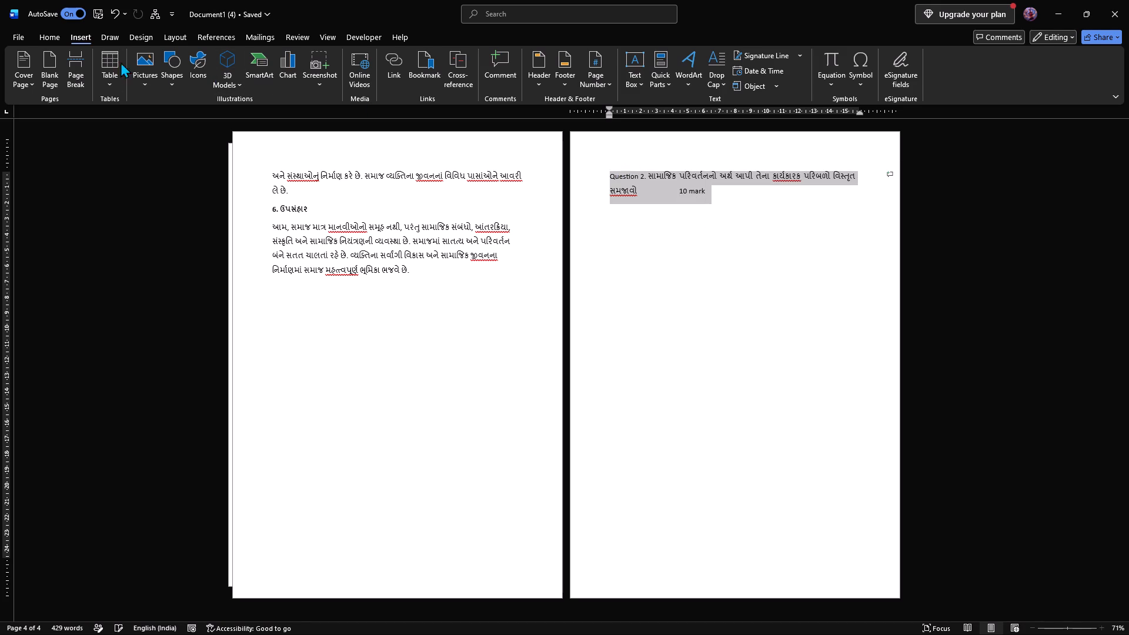
click(47, 31)
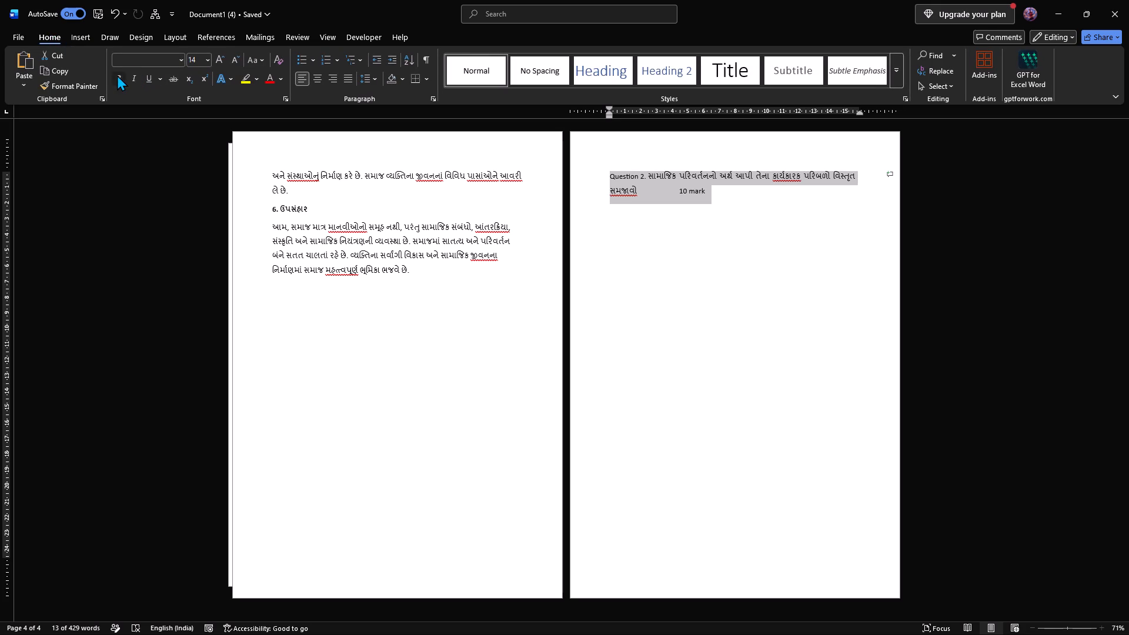
click(117, 75)
click(210, 61)
click(199, 162)
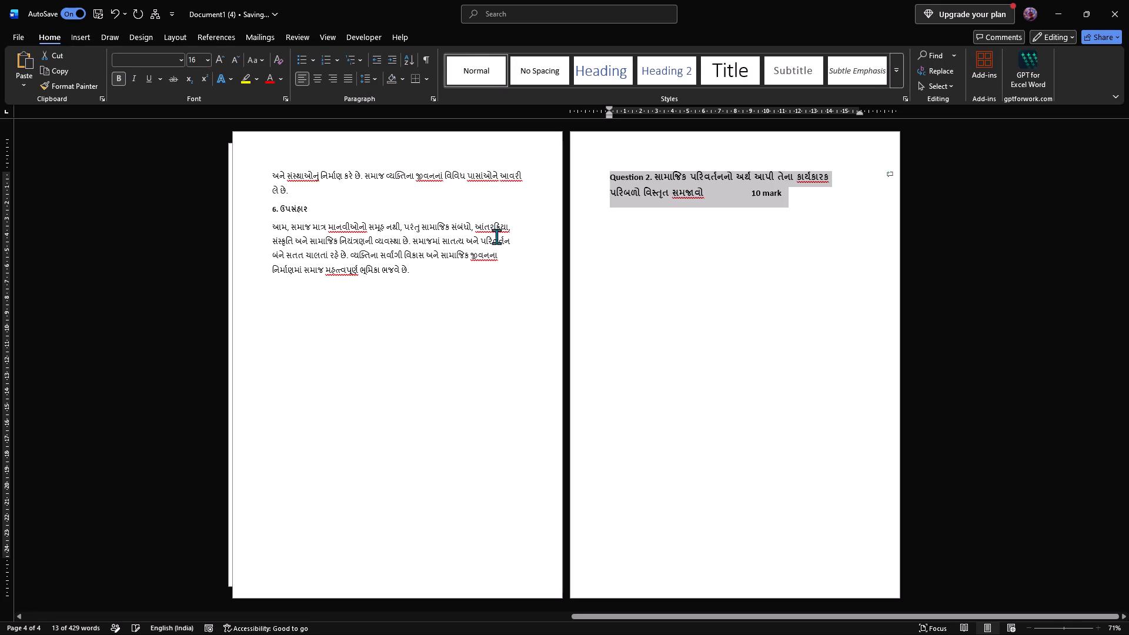
click(760, 292)
Add spaces before "10 mark" to shift it toward the right margin of the question's second line.
click(753, 198)
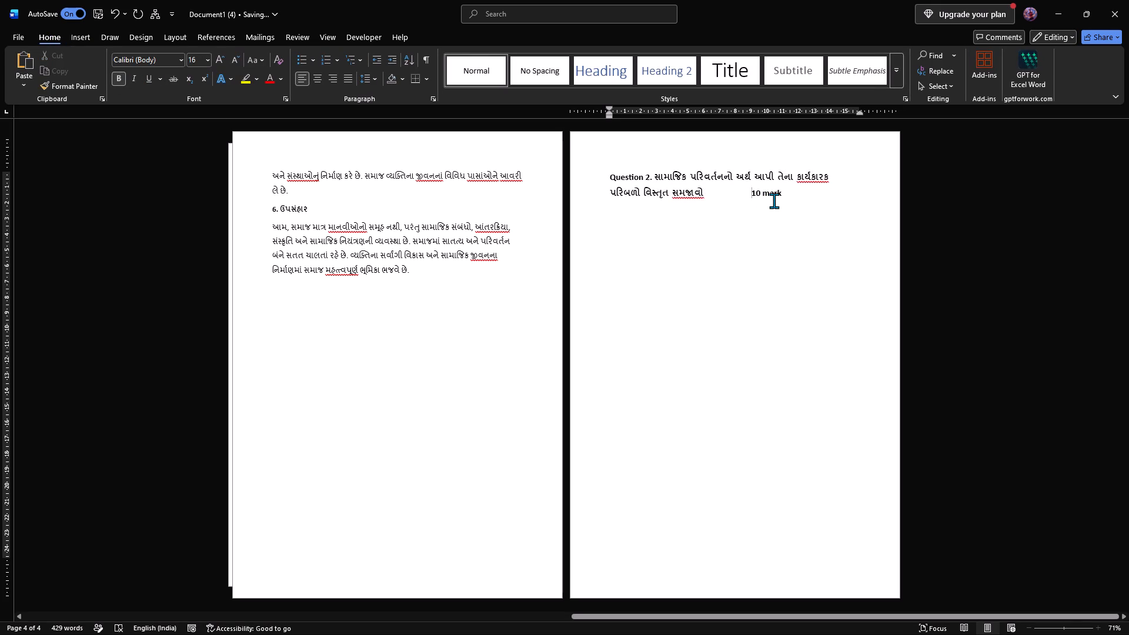
key(space)
key(space)
key(space)
key(space)
key(space)
key(space)
key(space)
key(space)
key(space)
key(space)
key(space)
key(space)
key(space)
key(space)
key(space)
key(space)
key(space)
key(space)
key(space)
key(space)
key(space)
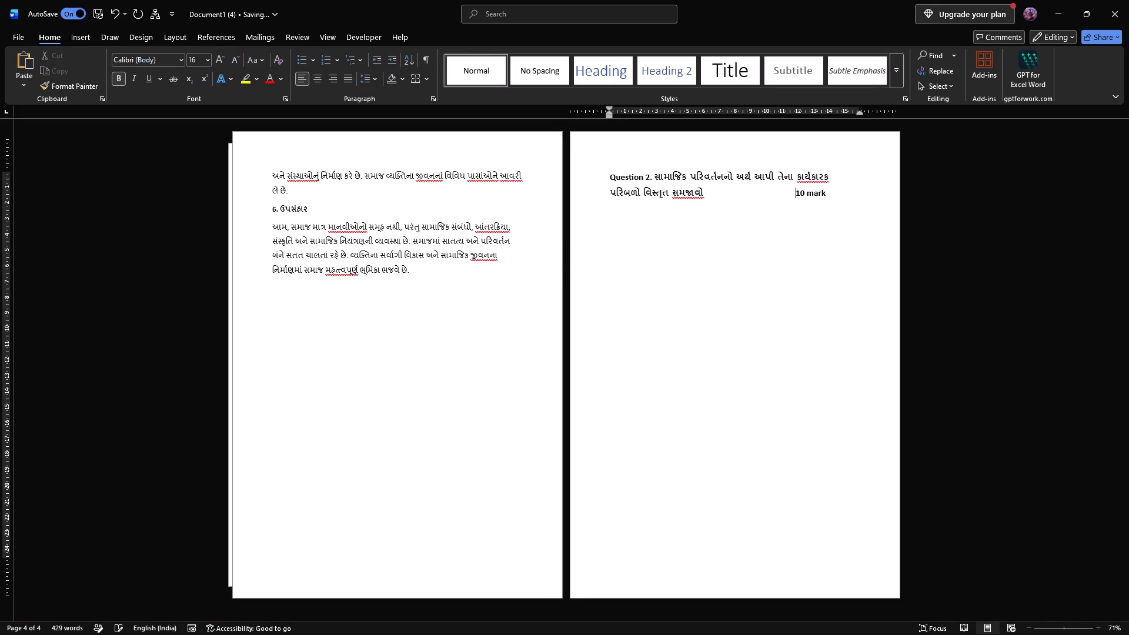
key(space)
key(space)
key(space)
Start a new paragraph below the Question 2 heading.
click(867, 202)
key(Return)
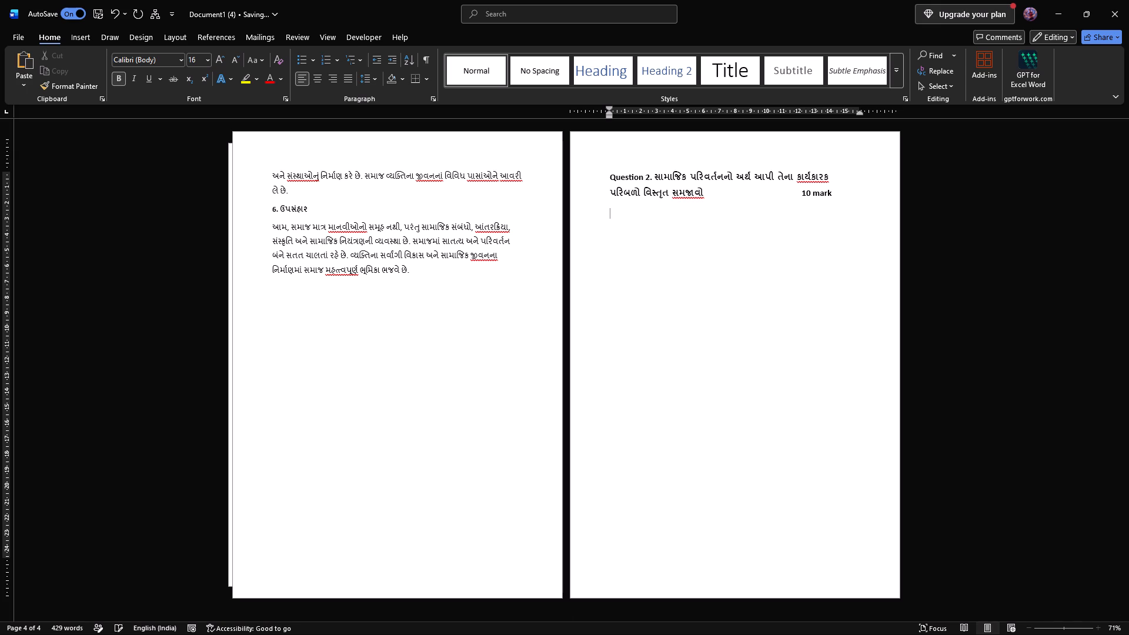
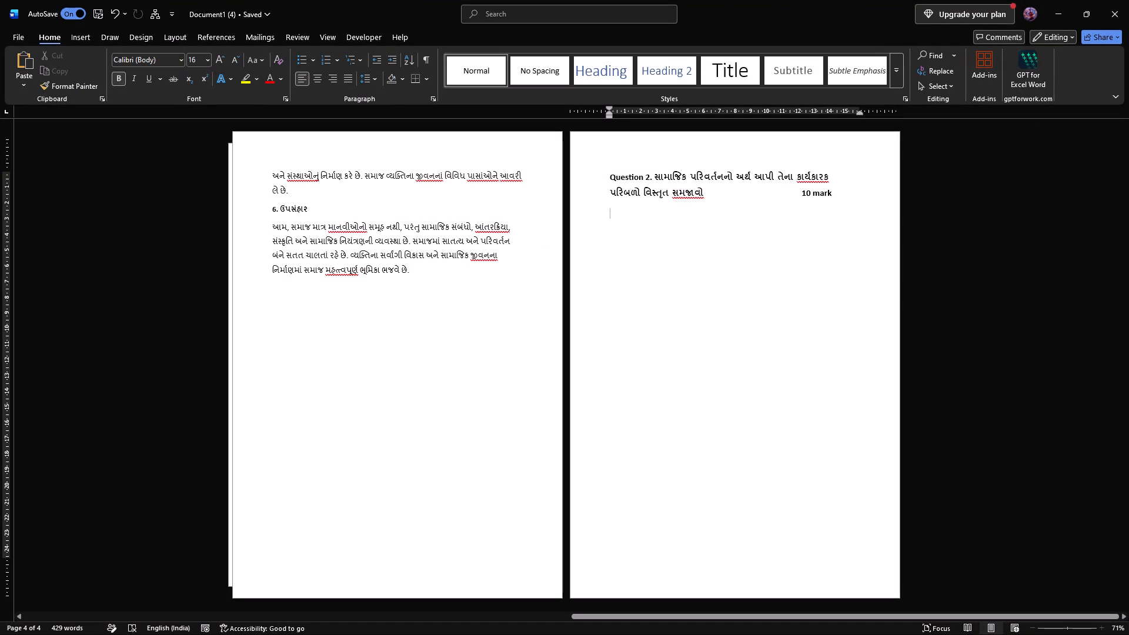
click(123, 76)
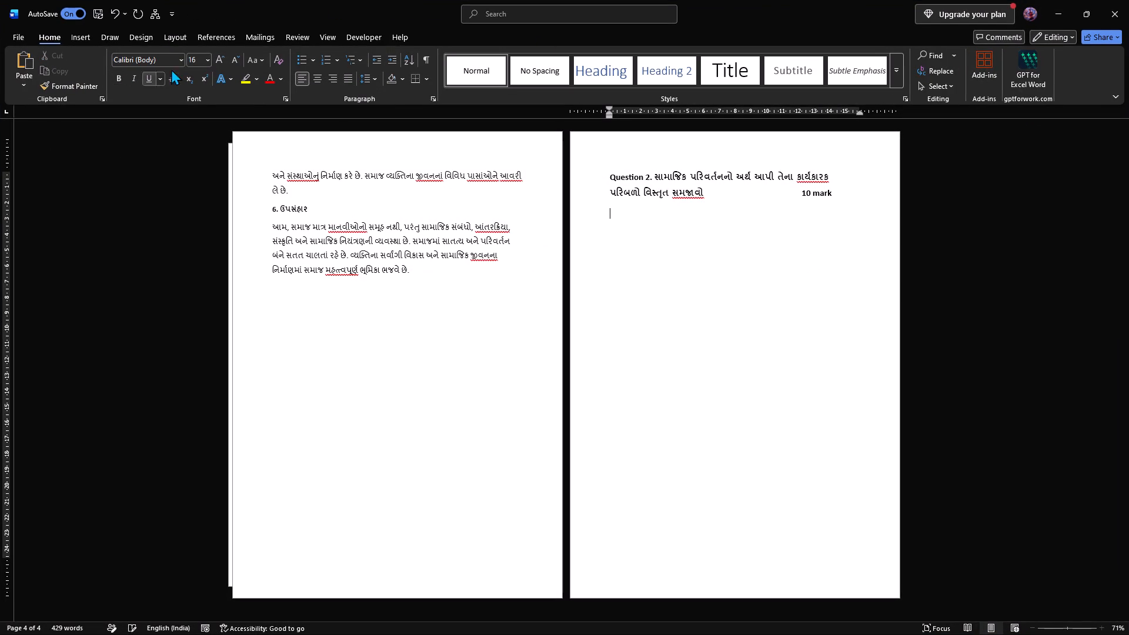
click(210, 60)
click(200, 146)
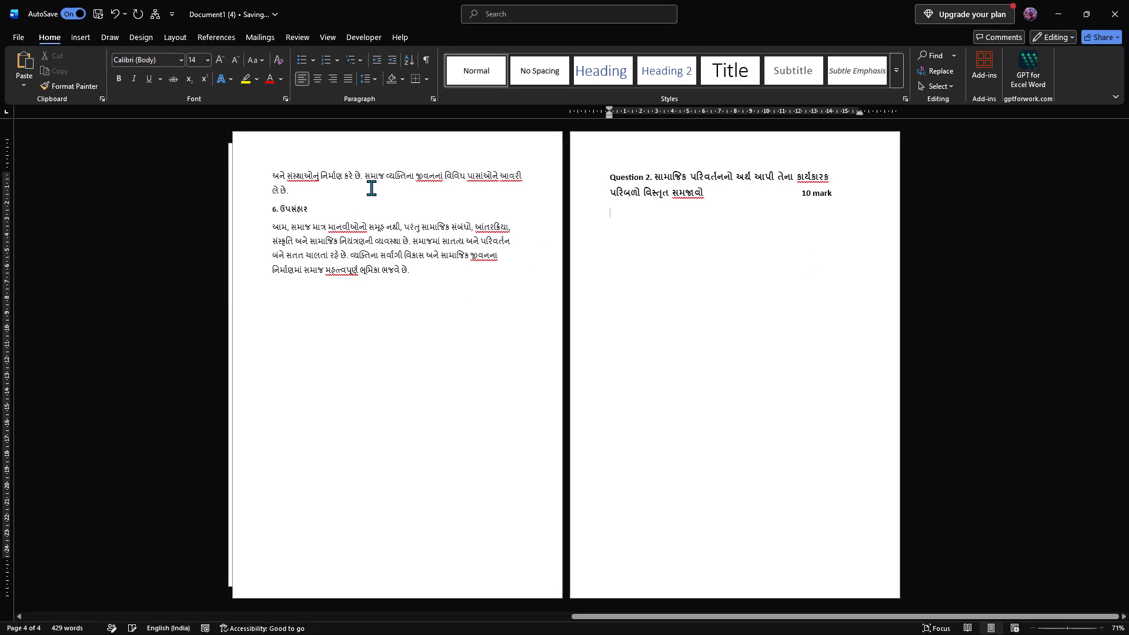
click(686, 281)
key(ctrl+v)
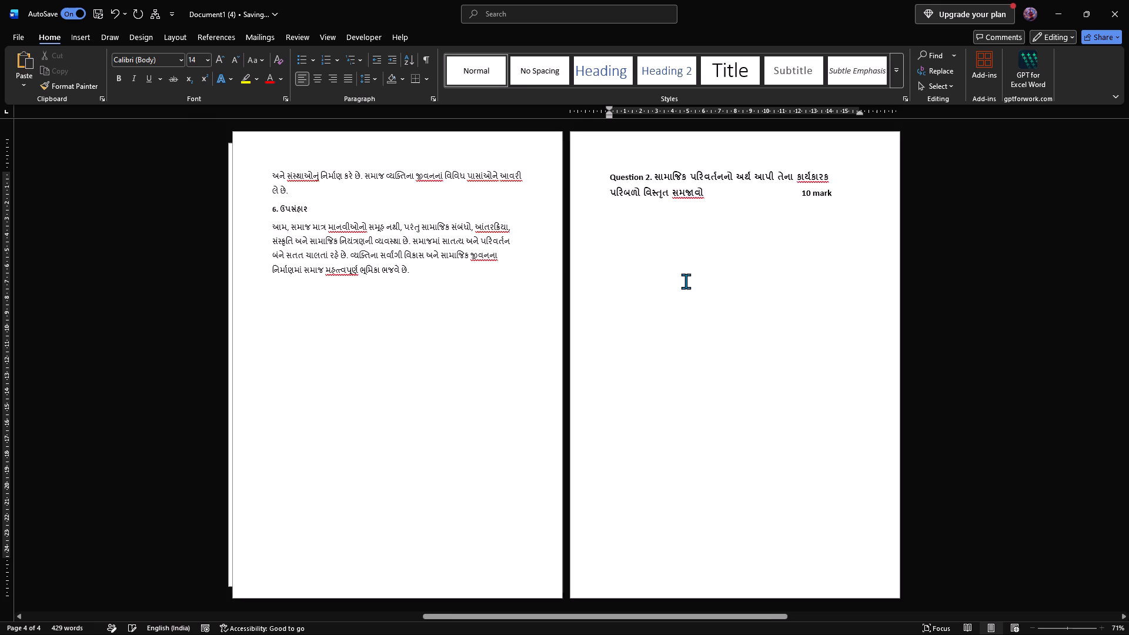
Delete the redundant opening text of the pasted answer, between the Question 2 heading and "1. પ્રસ્તાવના".
scroll(686, 281, up, 2)
scroll(686, 281, down, 2)
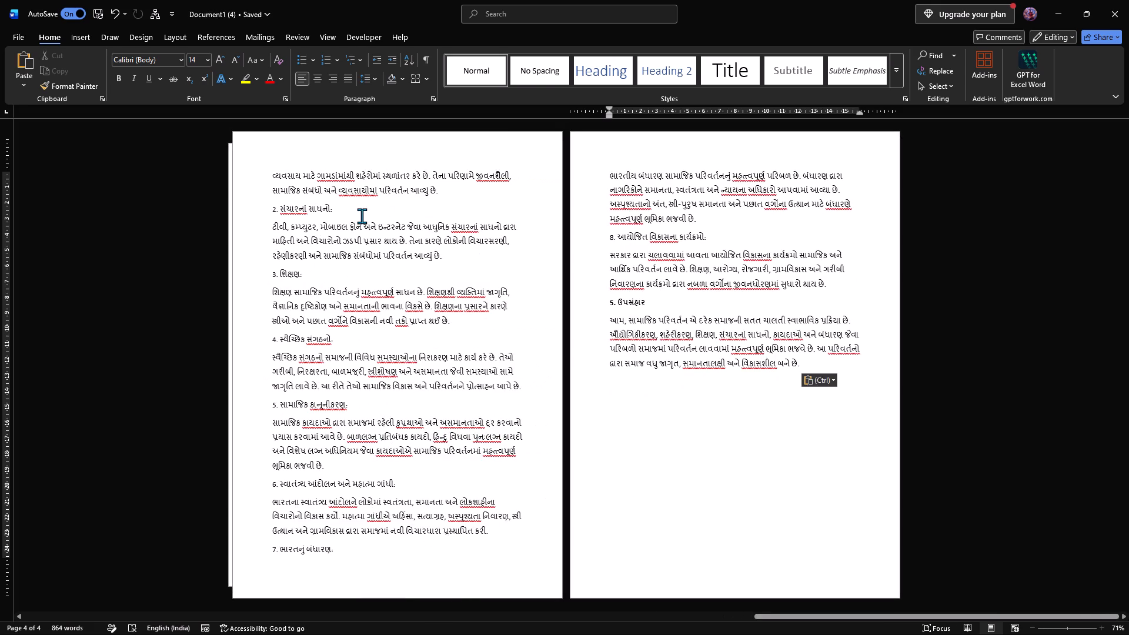
scroll(412, 237, up, 1)
drag(272, 216, 336, 229)
key(BackSpace)
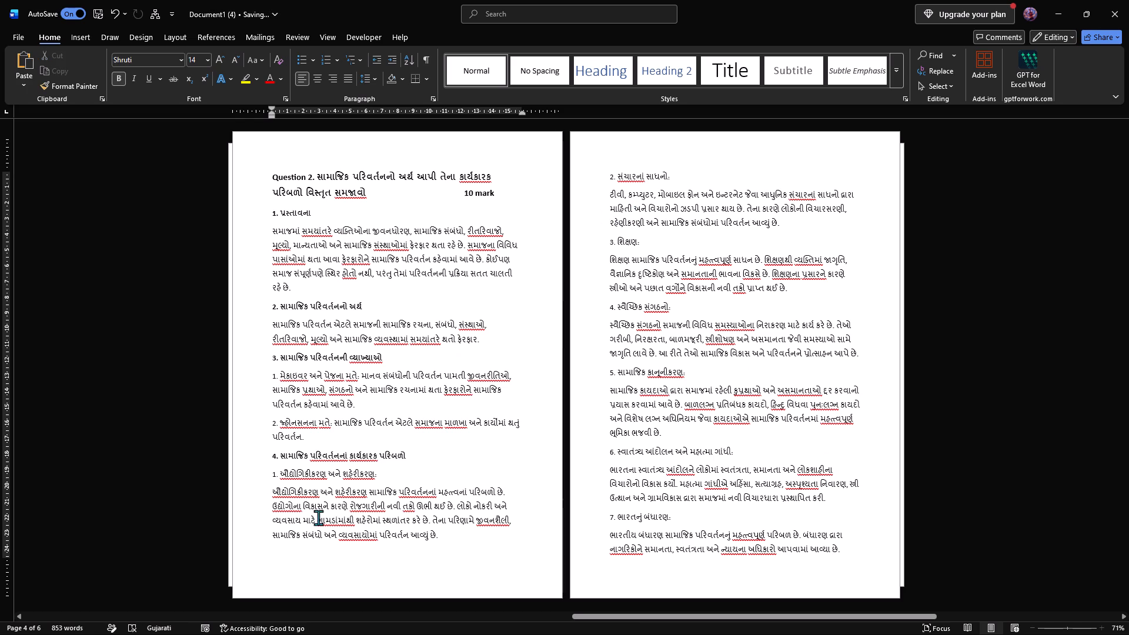
Bold the numbered factor subheadings 1 to 4 under section 4 of the Question 2 answer.
drag(271, 473, 392, 475)
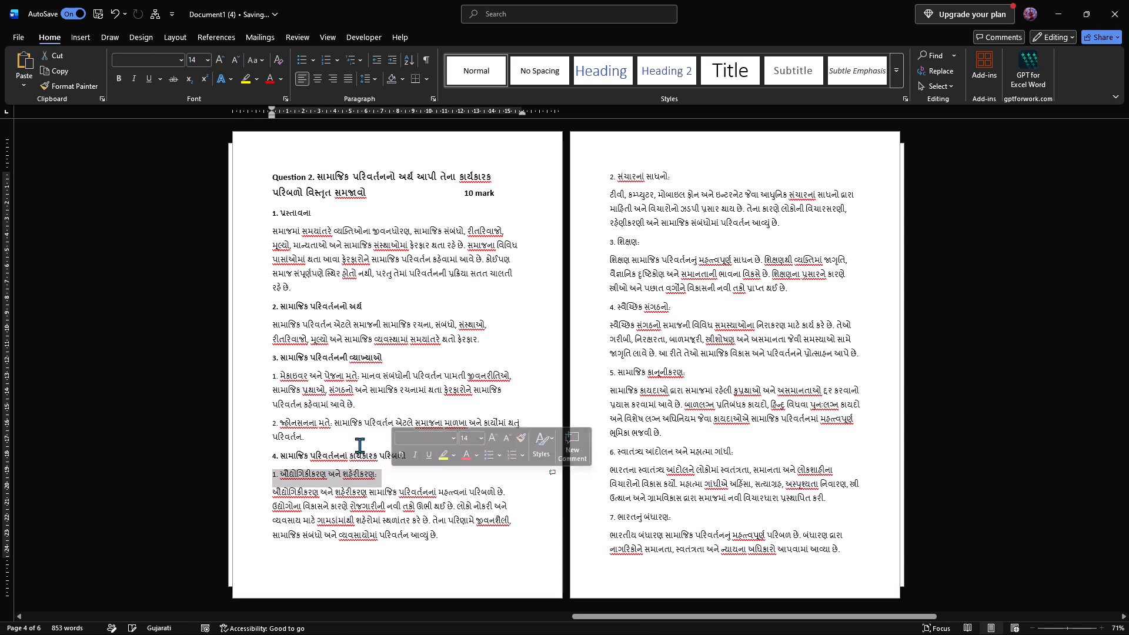
click(119, 79)
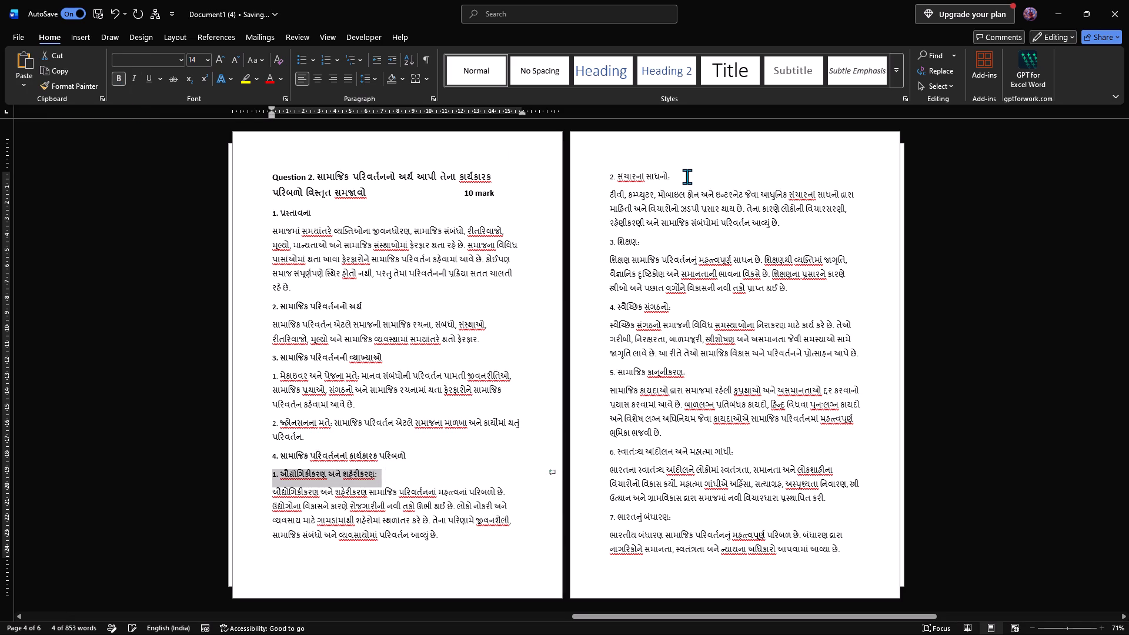
drag(684, 176, 592, 177)
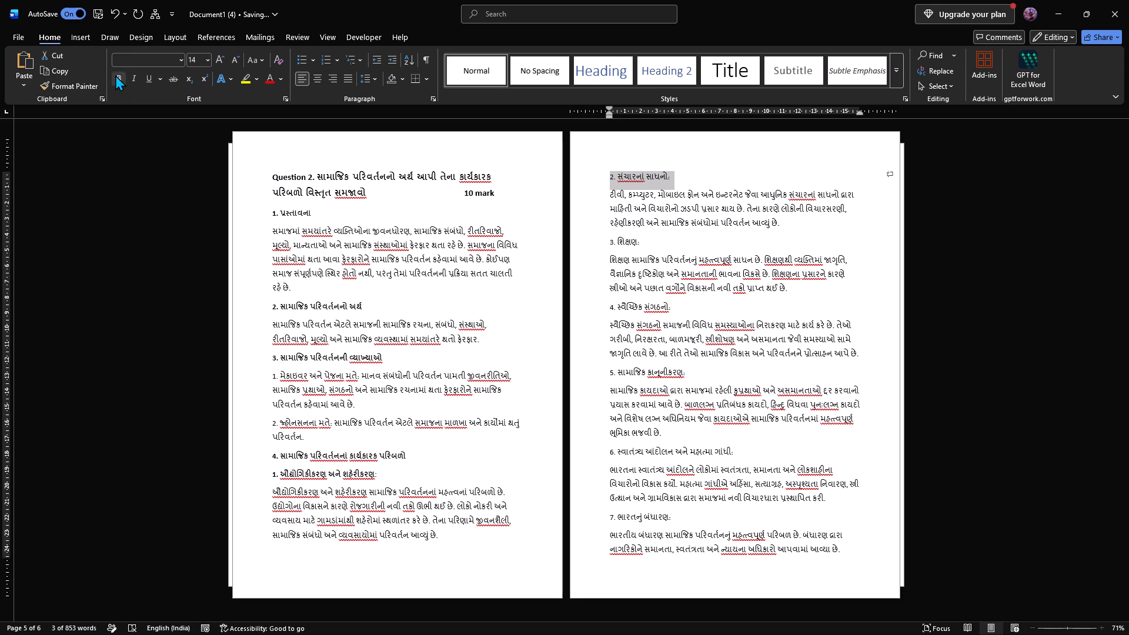
click(115, 75)
click(854, 188)
drag(610, 240, 647, 241)
click(116, 81)
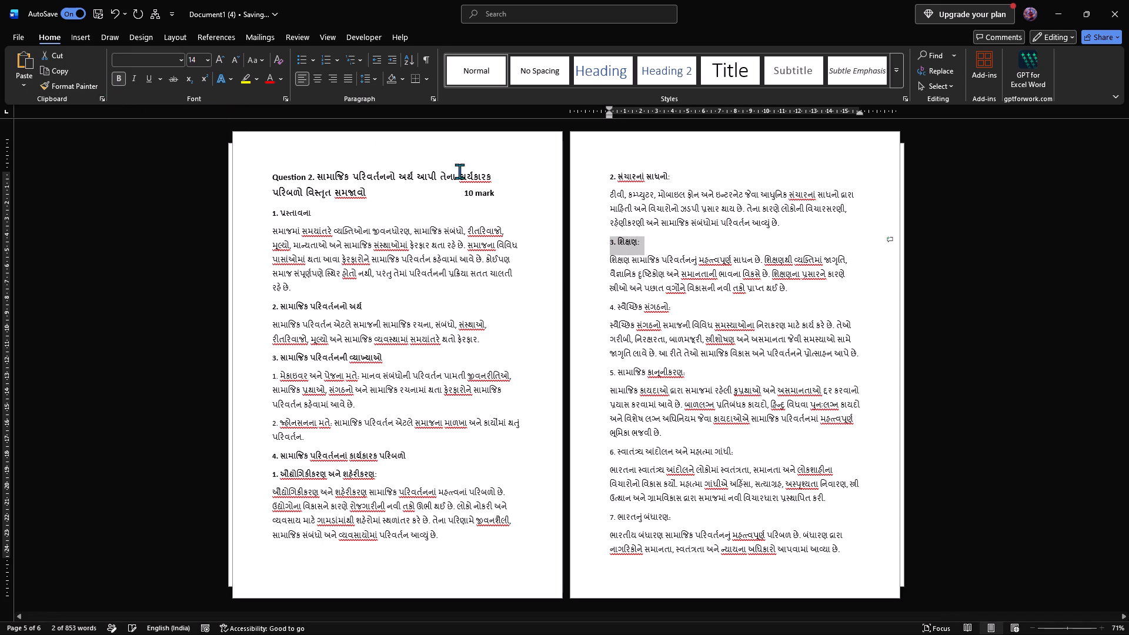
click(701, 234)
drag(609, 303, 676, 311)
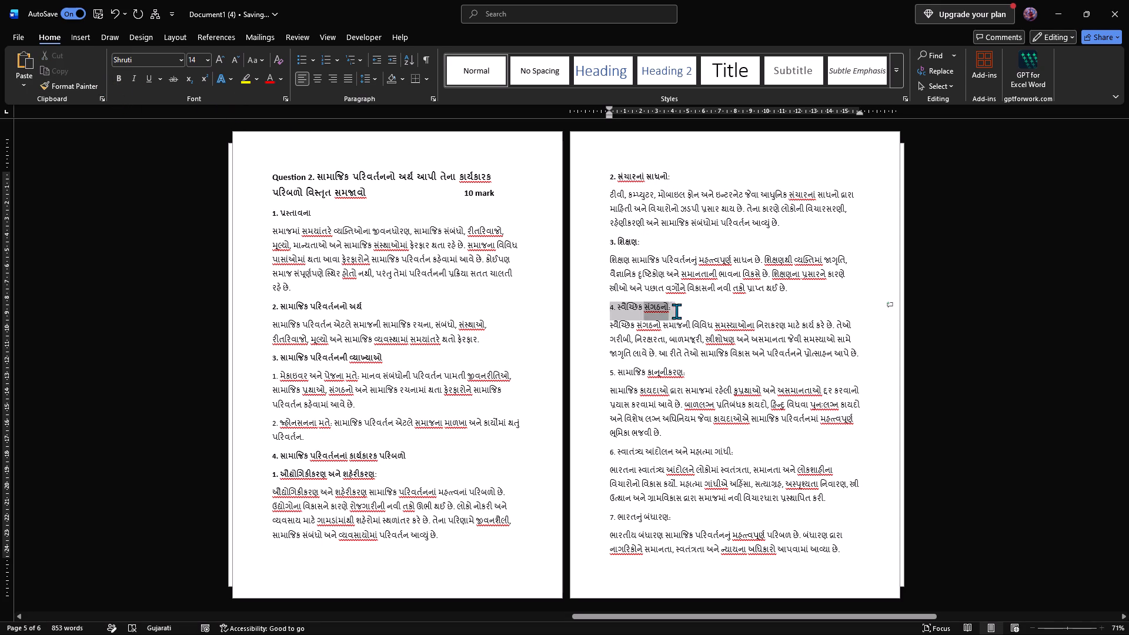
drag(676, 311, 679, 311)
click(116, 79)
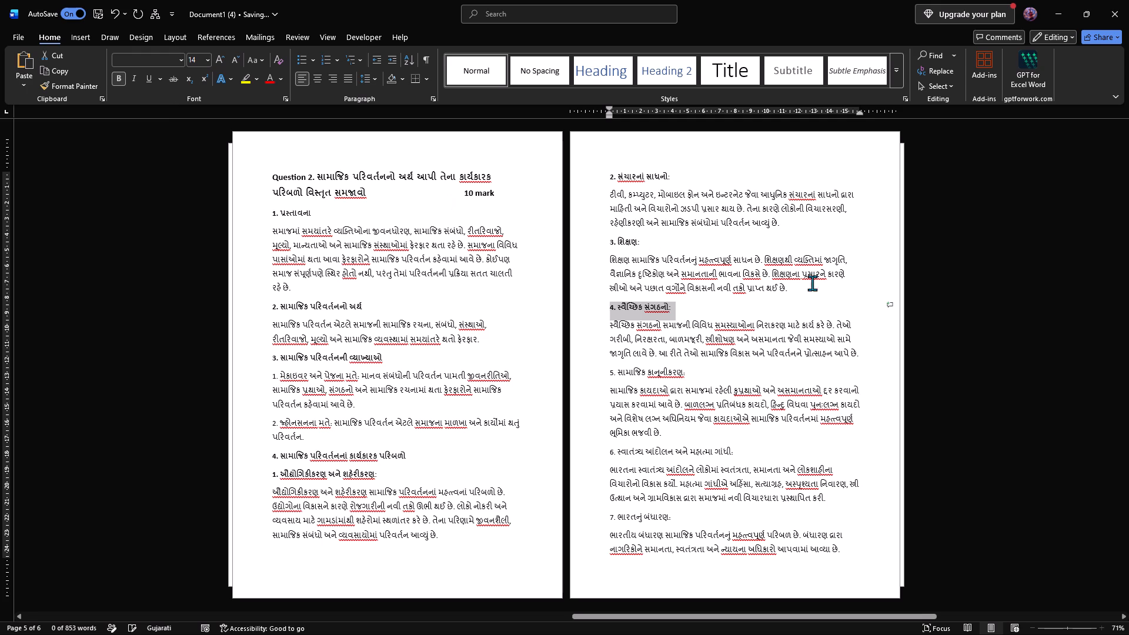
click(892, 306)
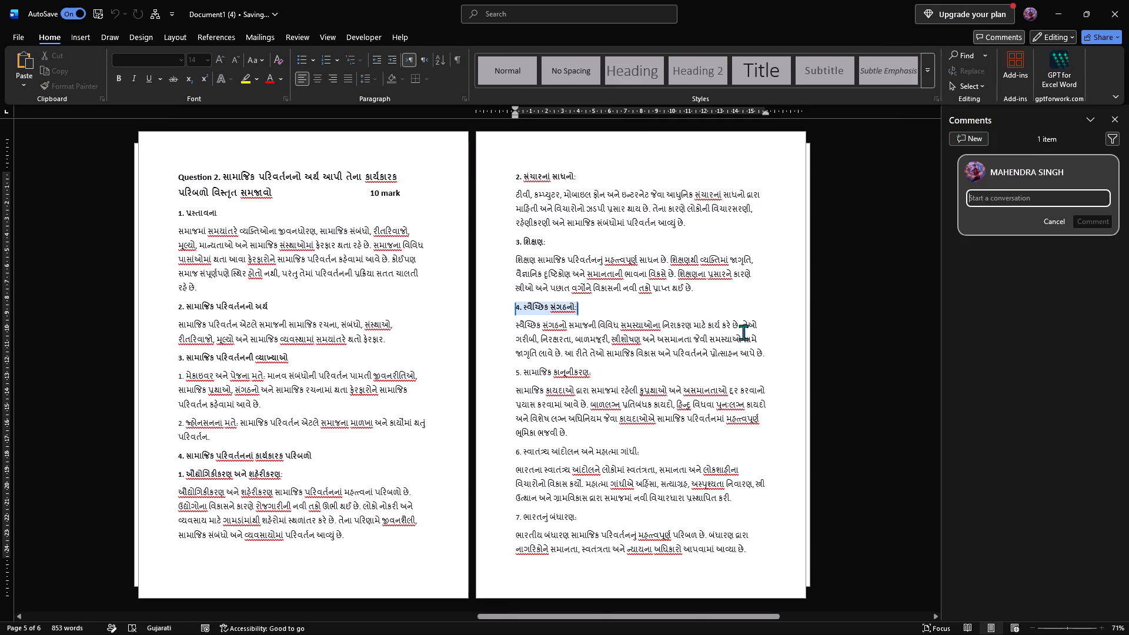
click(904, 302)
Bold factor subheadings 5 and 6 of the Question 2 answer and close the comments pane.
drag(516, 373, 552, 374)
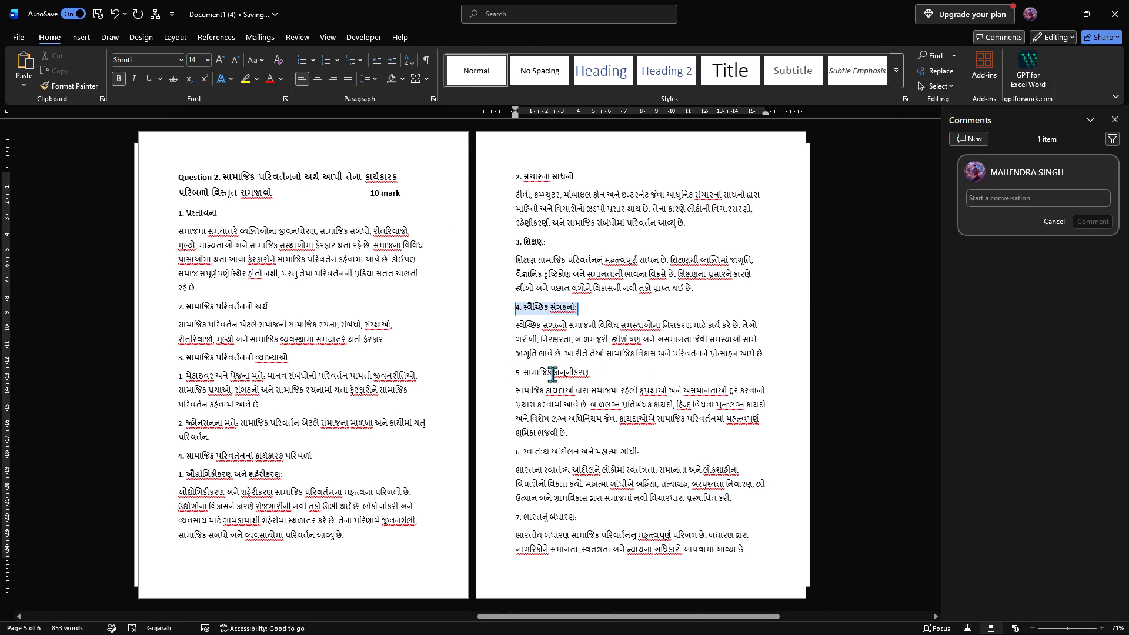
drag(552, 374, 642, 374)
click(116, 82)
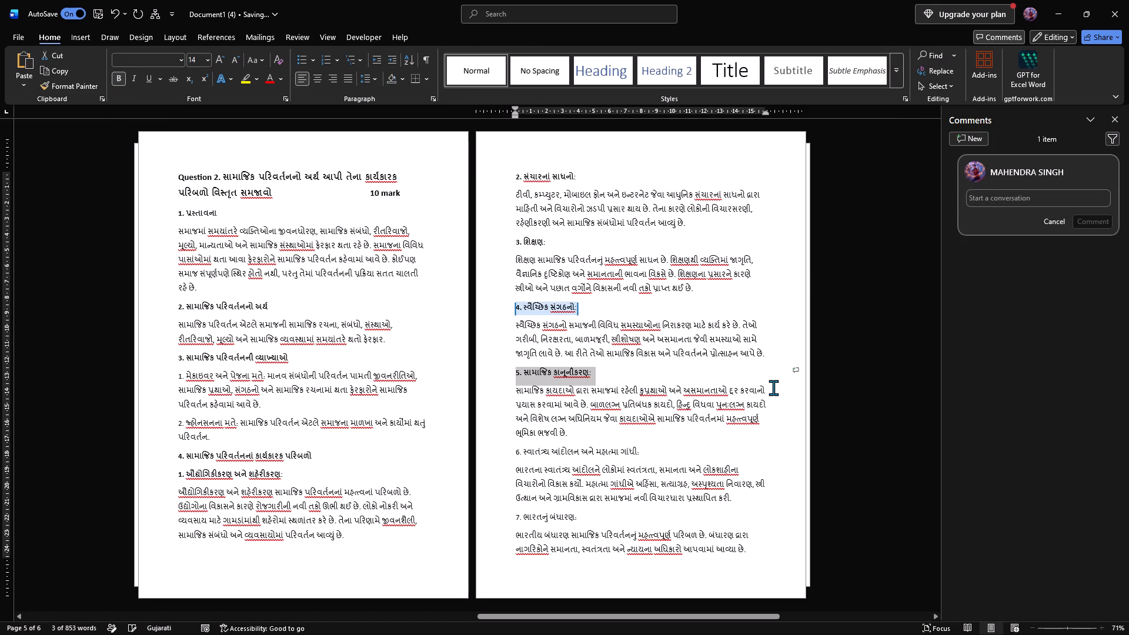
click(773, 387)
drag(516, 450, 622, 454)
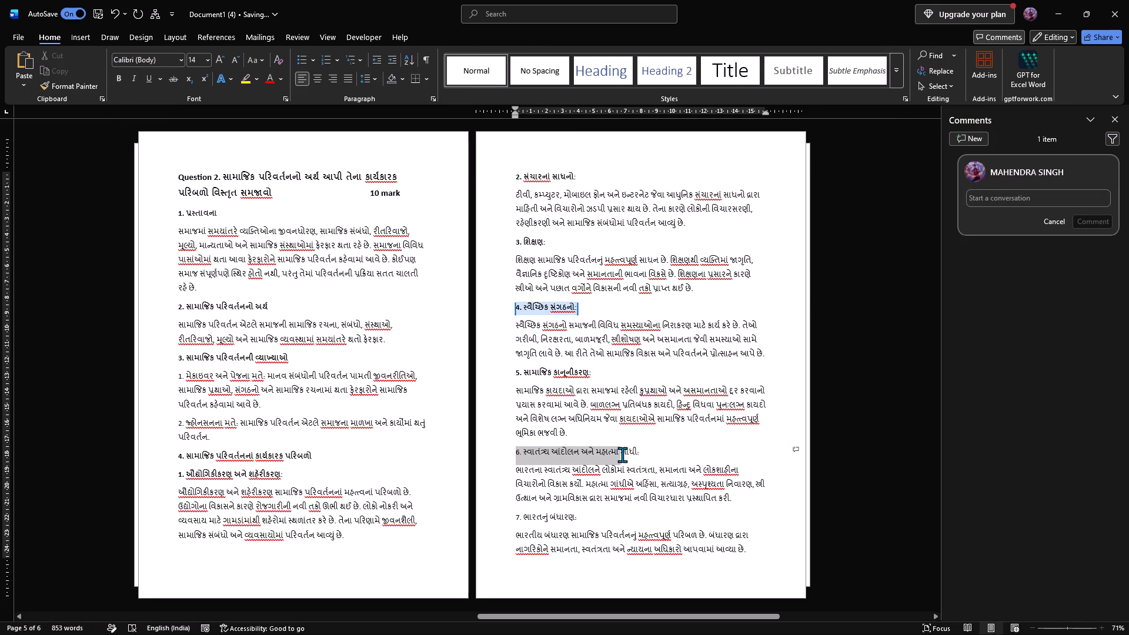
drag(622, 454, 634, 454)
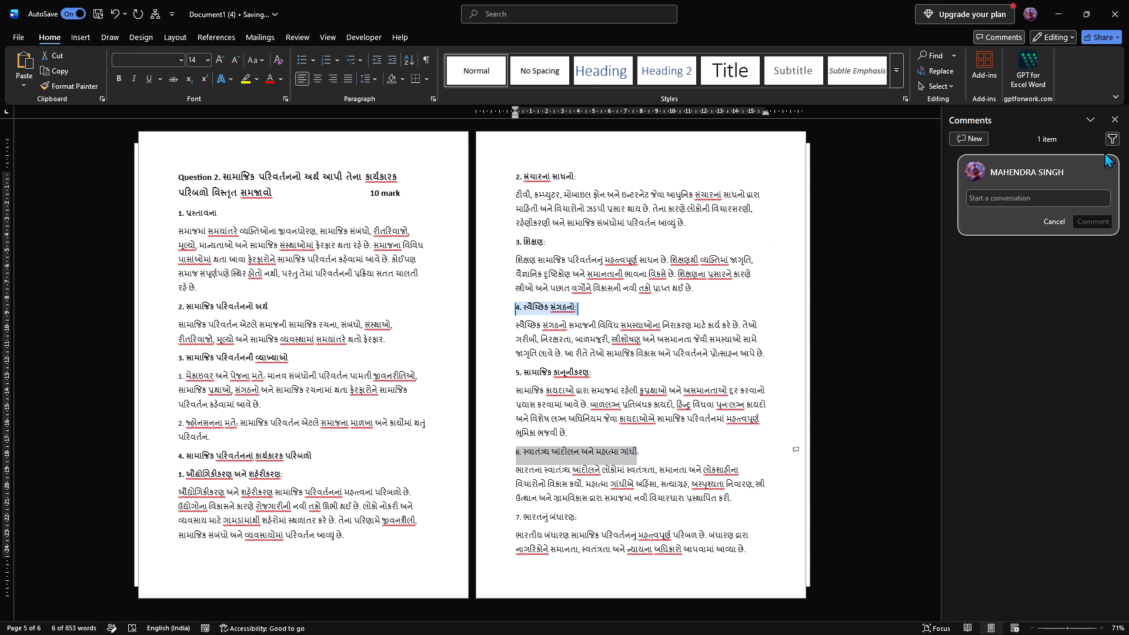
click(1114, 123)
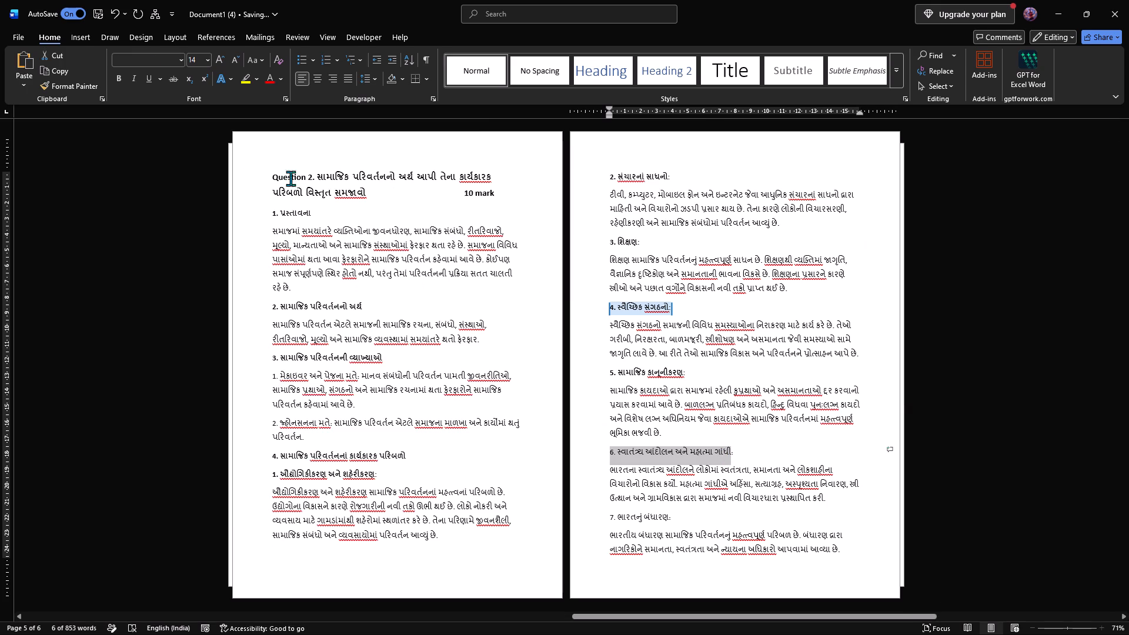
click(117, 75)
Bold factor subheadings 7 and 8 of the Question 2 answer, including their numbers.
scroll(706, 338, down, 1)
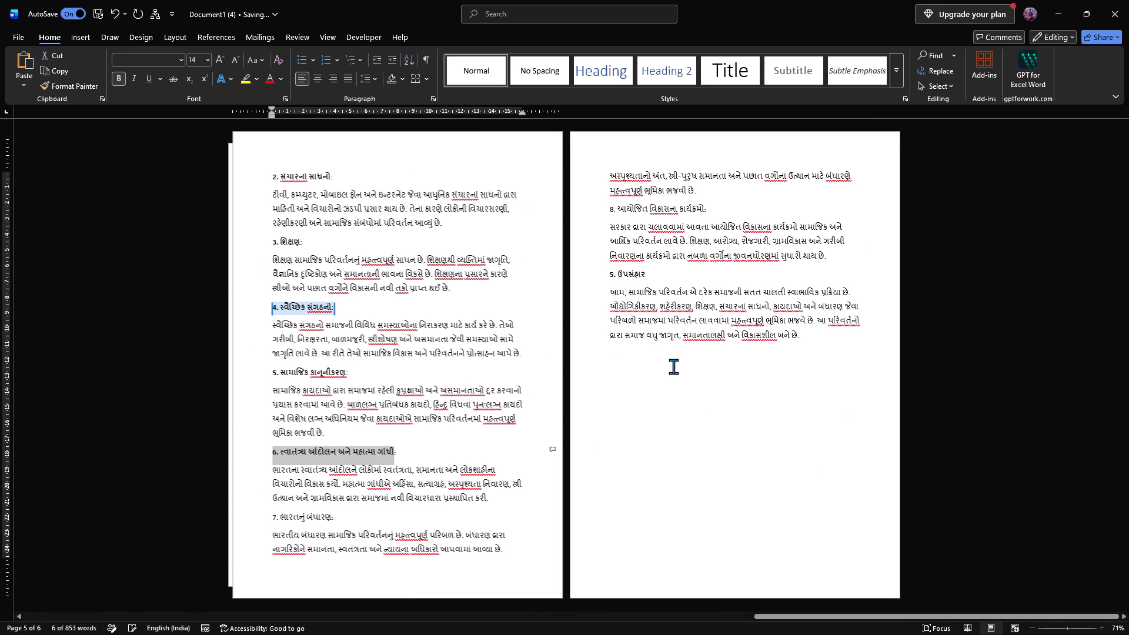
drag(275, 514, 348, 517)
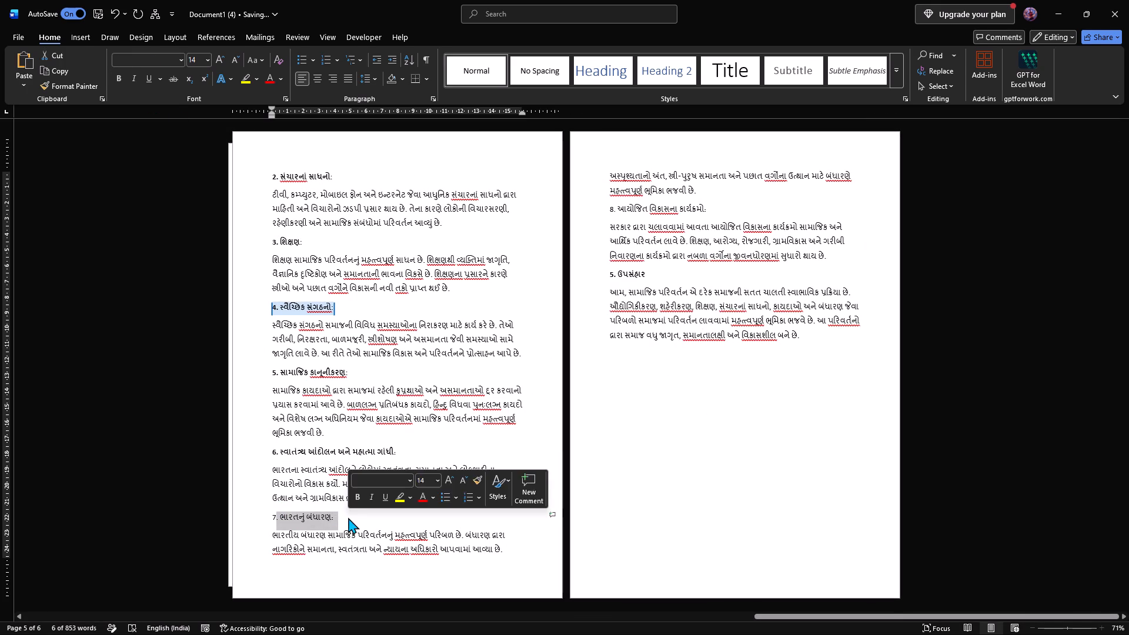
click(355, 514)
drag(268, 516, 336, 517)
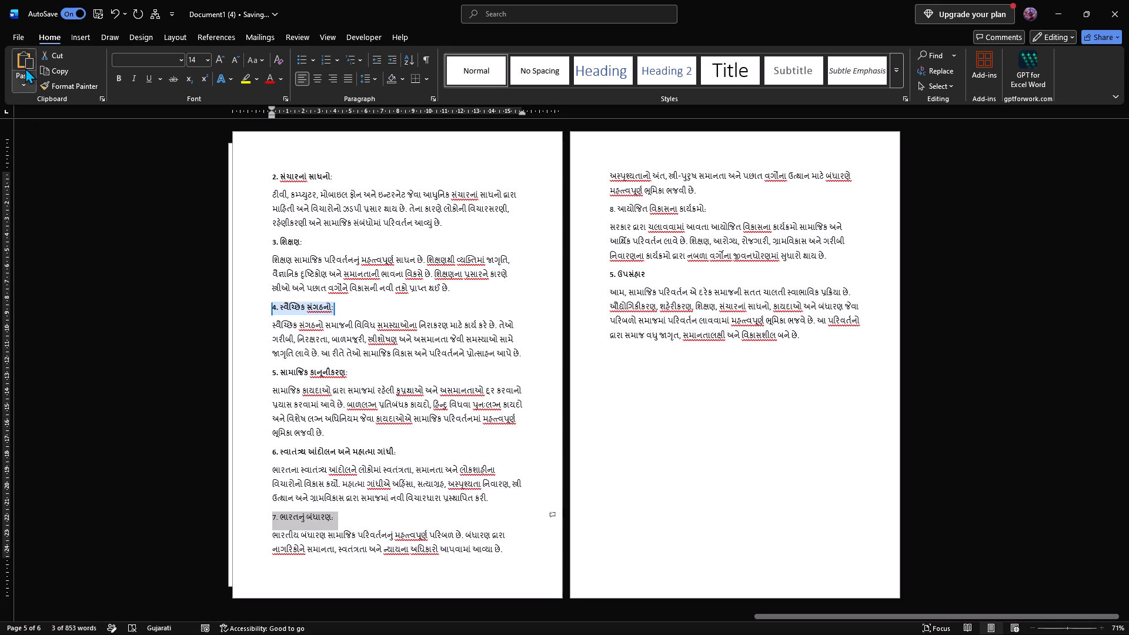
click(119, 79)
click(692, 433)
drag(613, 212, 749, 213)
click(118, 81)
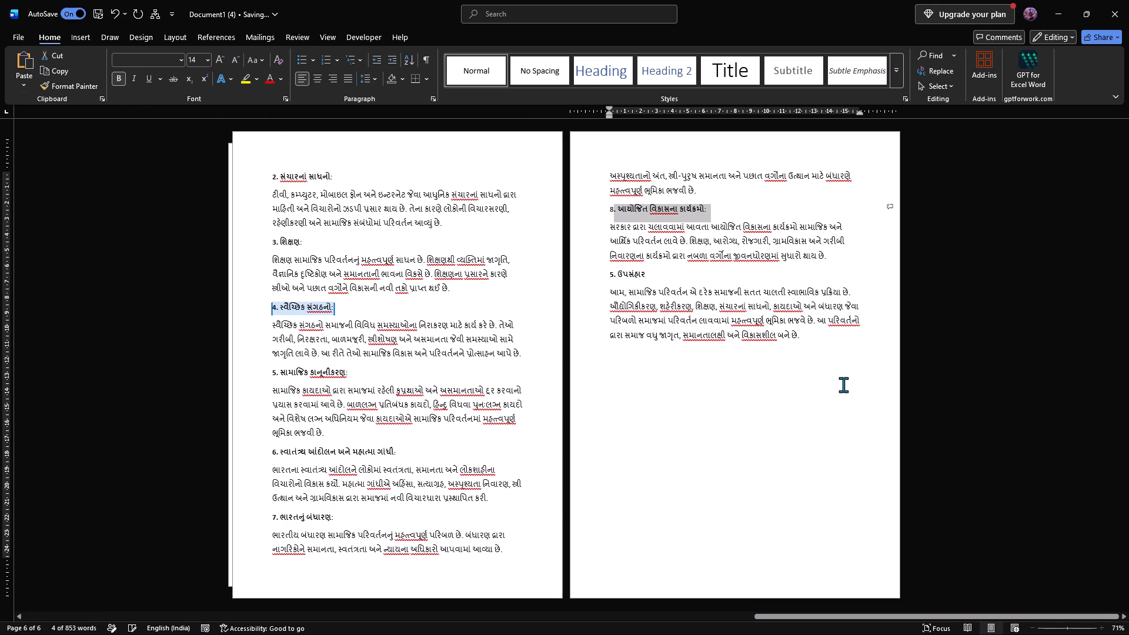
click(850, 419)
drag(615, 211, 602, 211)
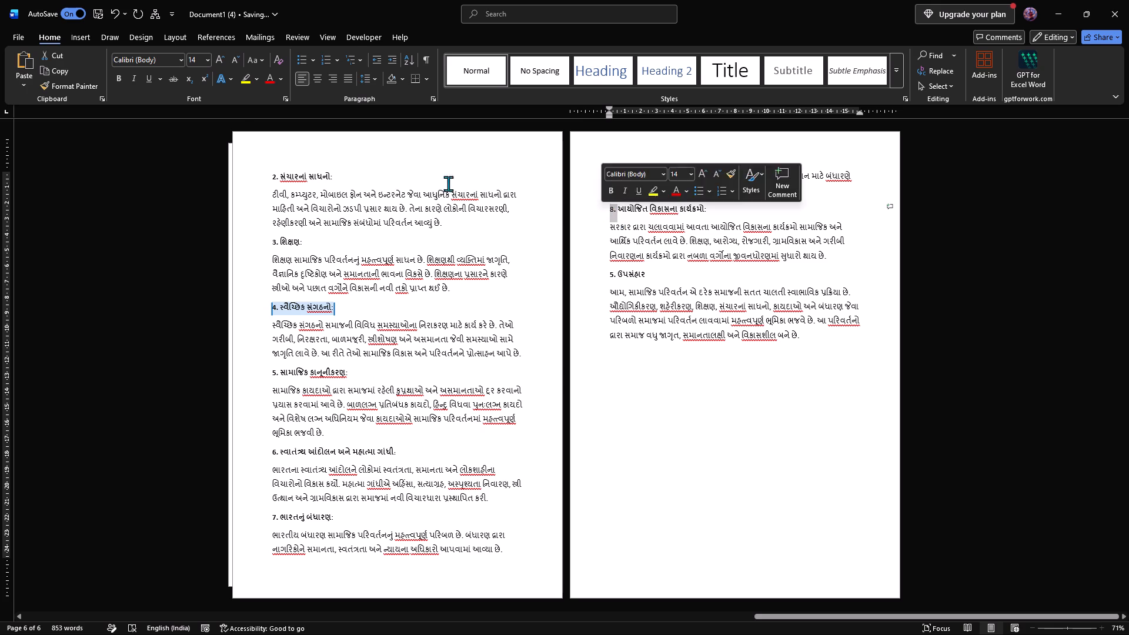
click(119, 78)
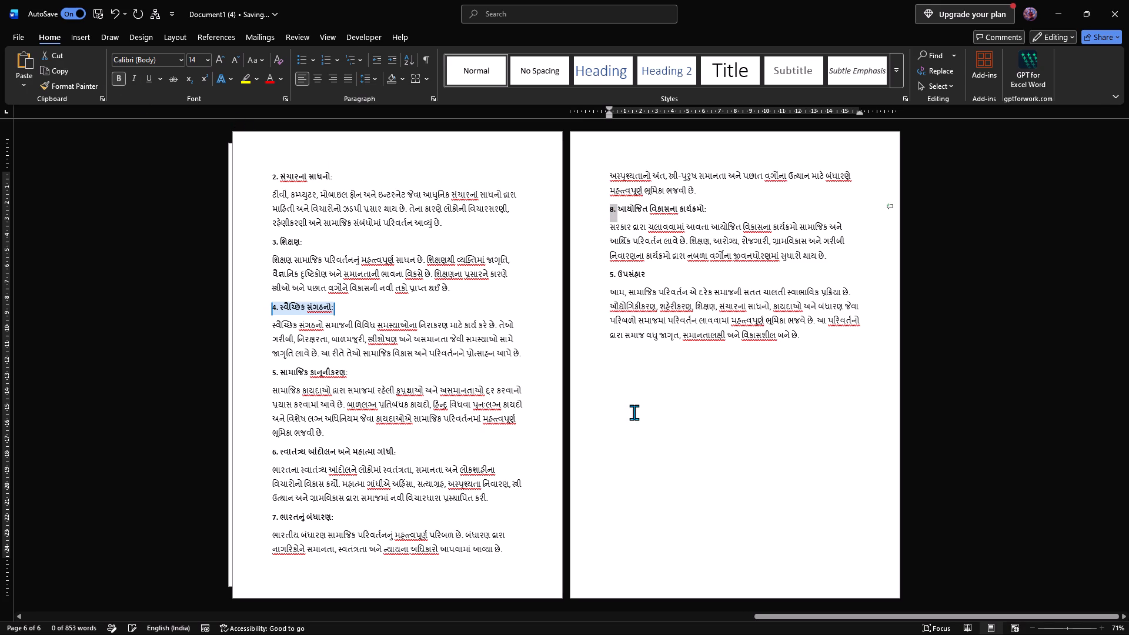
click(634, 412)
click(809, 345)
Prefix the first three subheadings under section 5 of the Question 1 answer with "5.", making them 5.1, 5.2 and 5.3.
scroll(510, 372, up, 1)
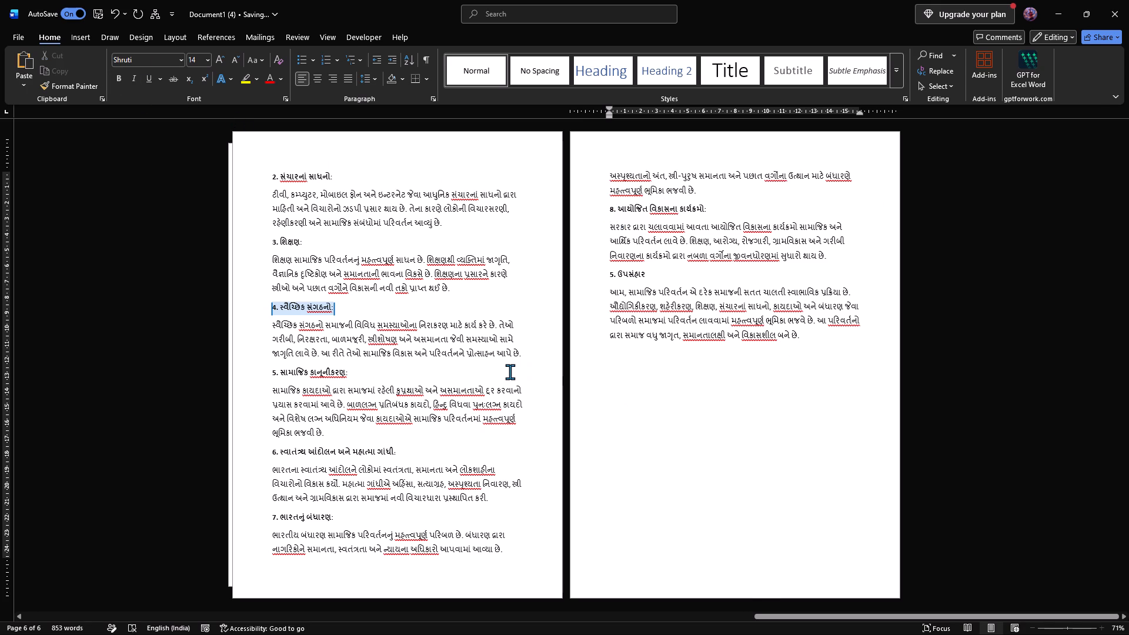
scroll(510, 372, up, 2)
scroll(510, 372, down, 1)
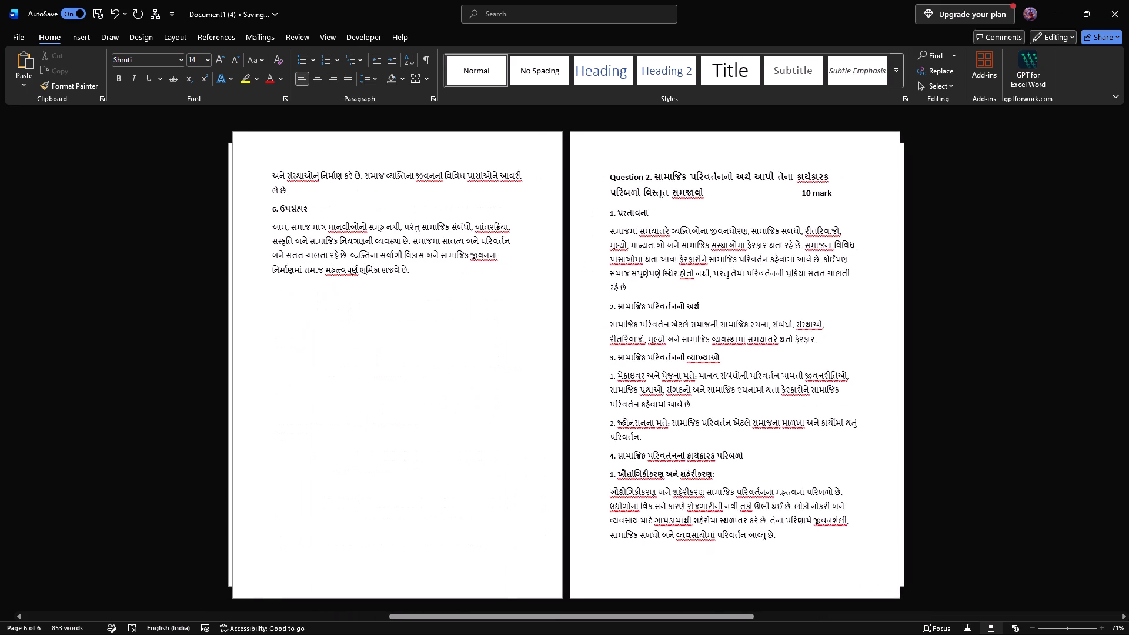
scroll(510, 372, up, 2)
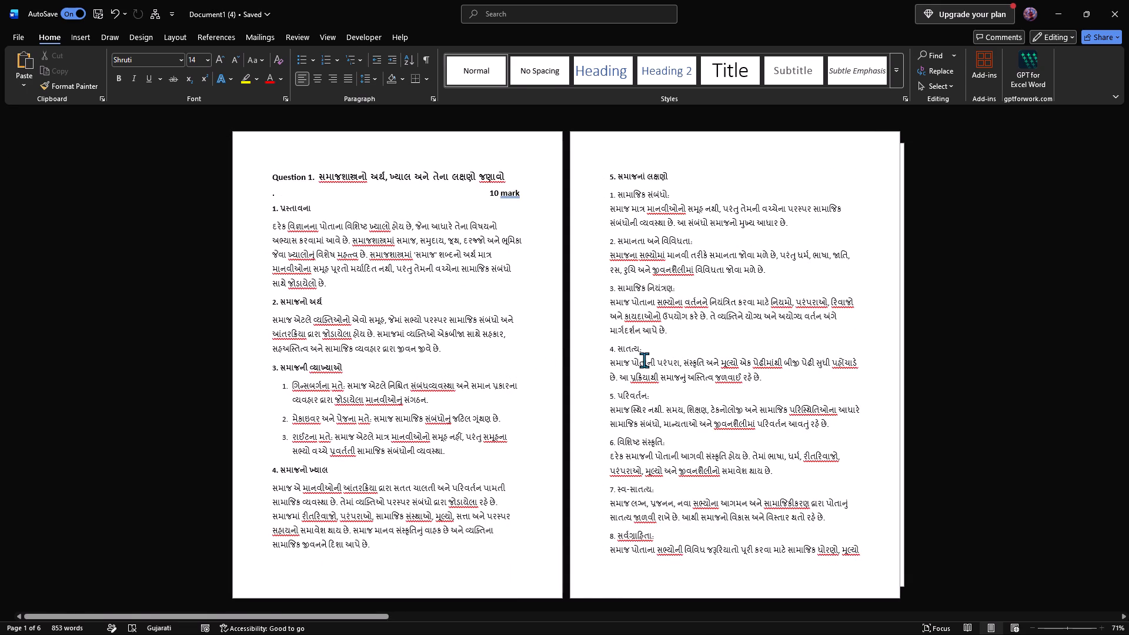
click(606, 195)
text(5.)
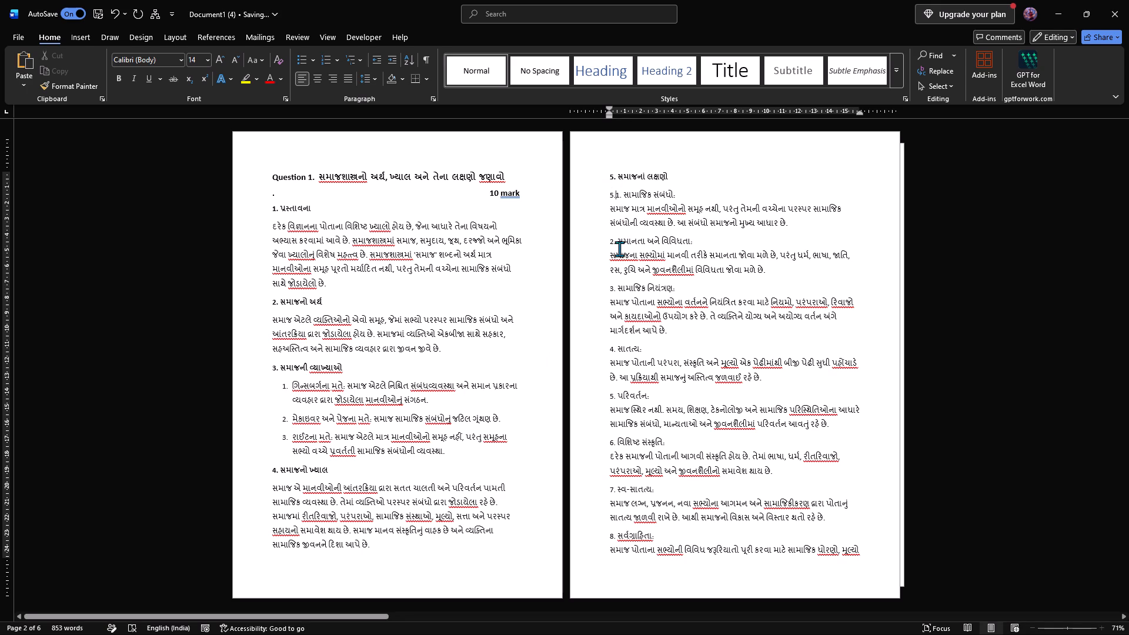
click(612, 245)
click(612, 243)
click(608, 242)
text(5.)
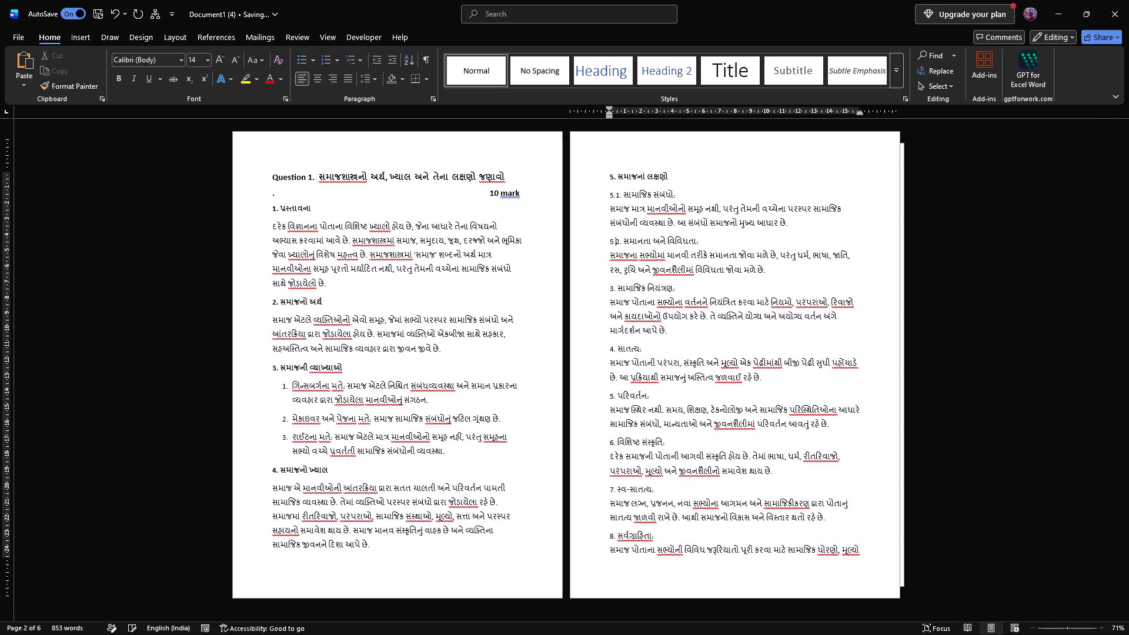
click(609, 288)
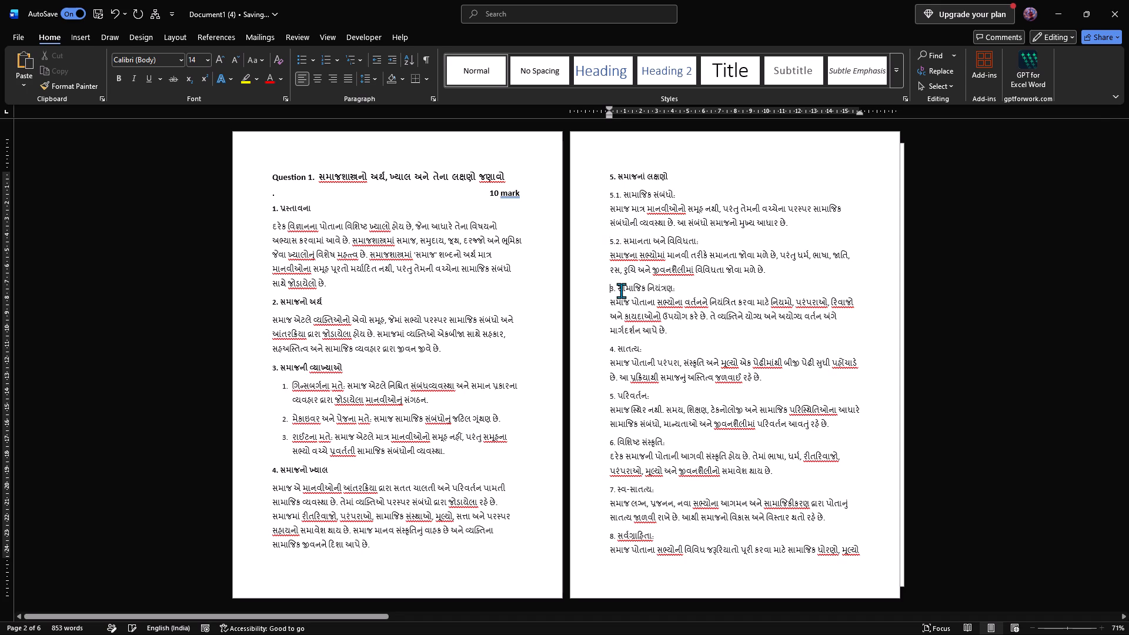
text(5.)
Prefix the section 5 subheadings 4 to 8 of the Question 1 answer with "5.", making them 5.4 to 5.8.
click(608, 352)
key(5)
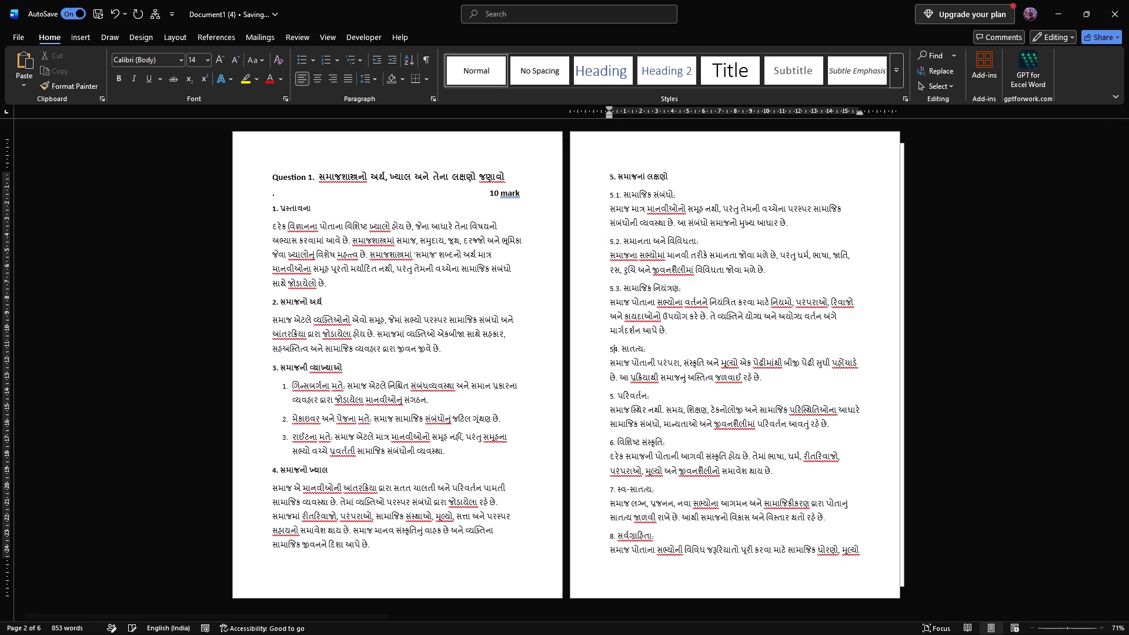
key(period)
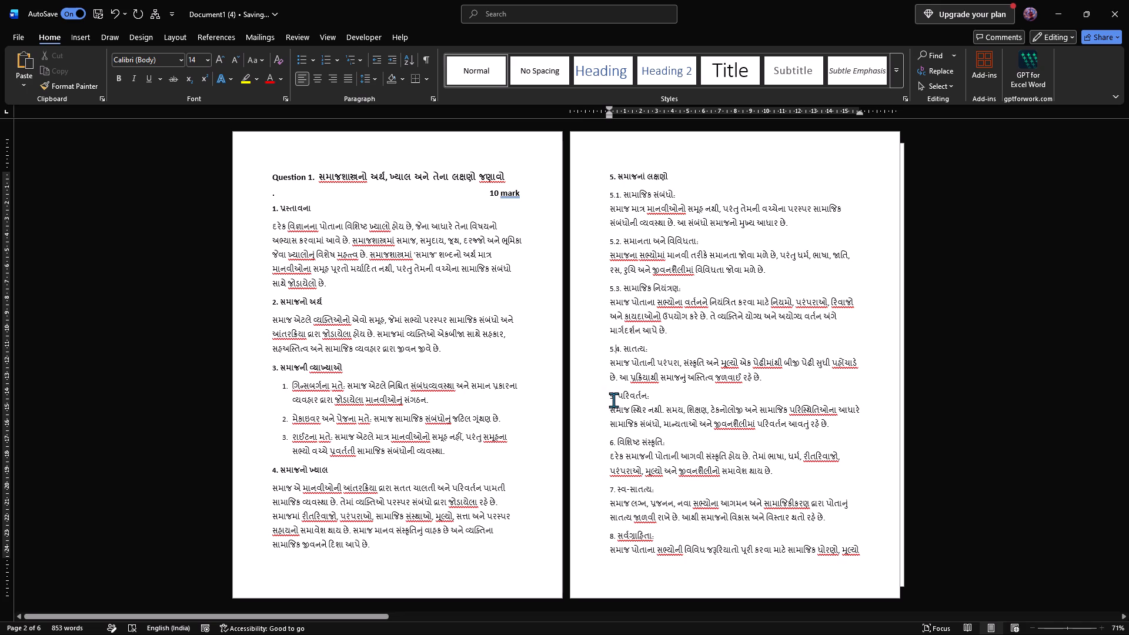
click(608, 399)
text(5.)
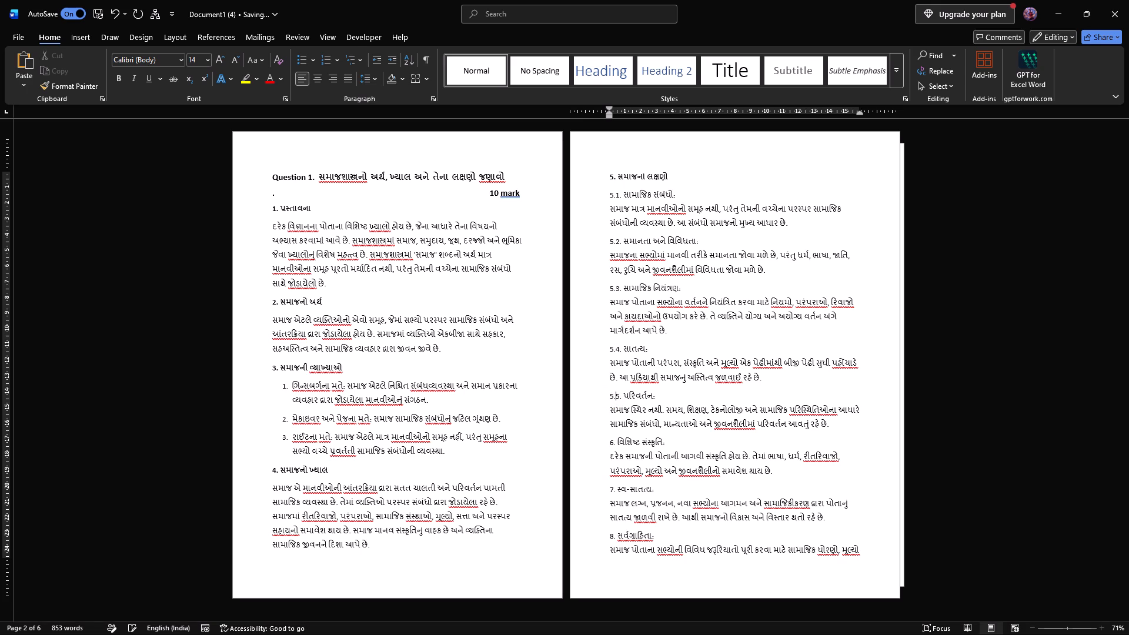
click(612, 444)
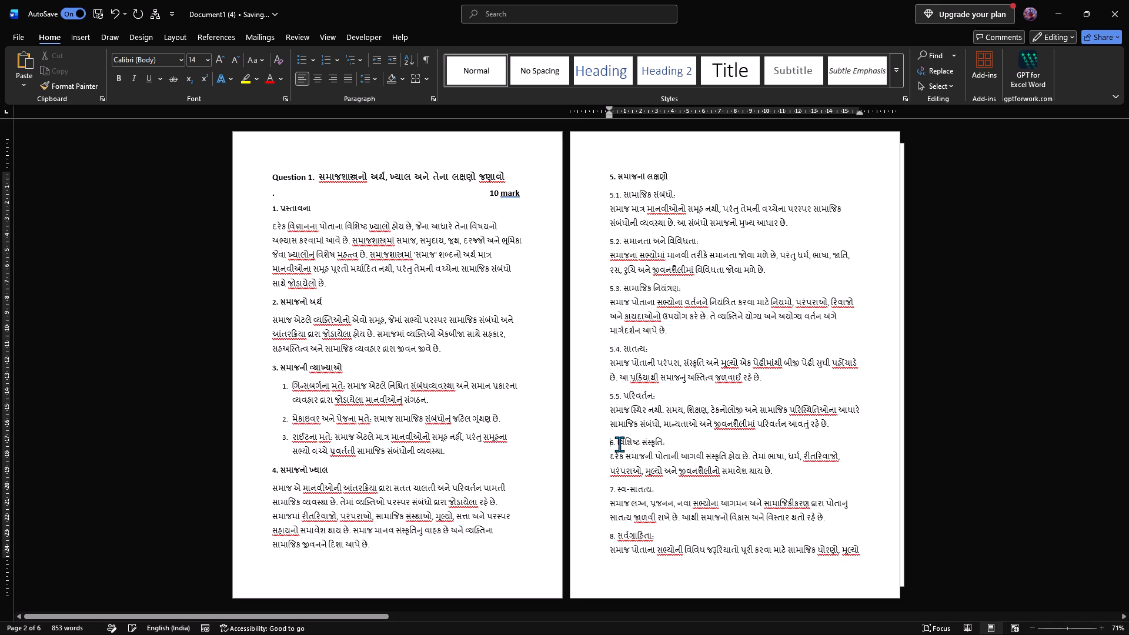
text(5.)
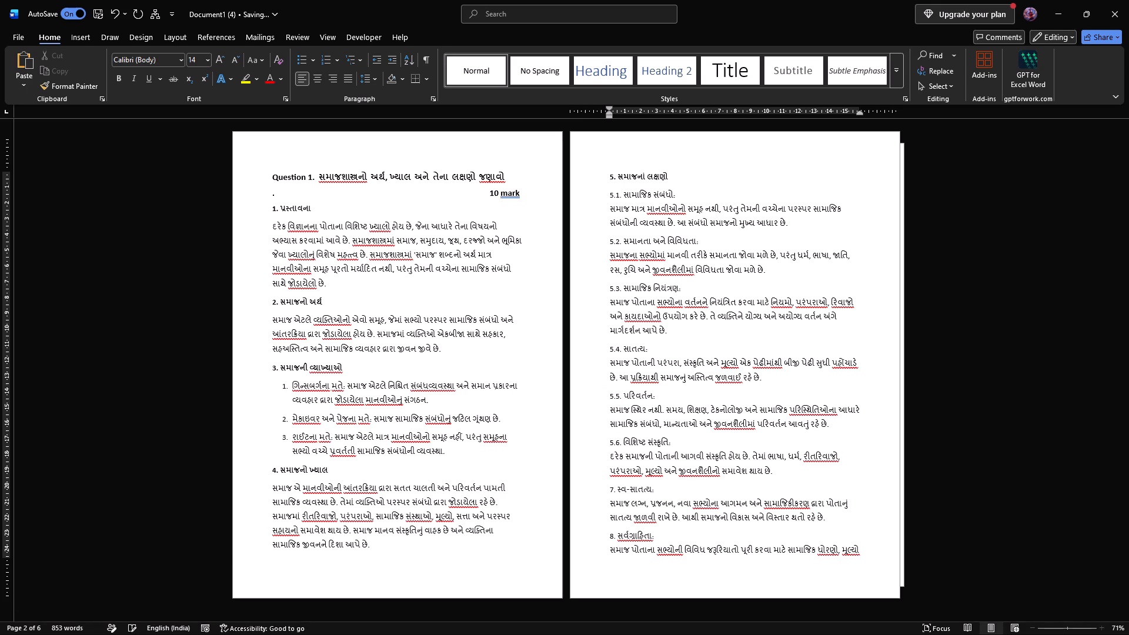
click(609, 491)
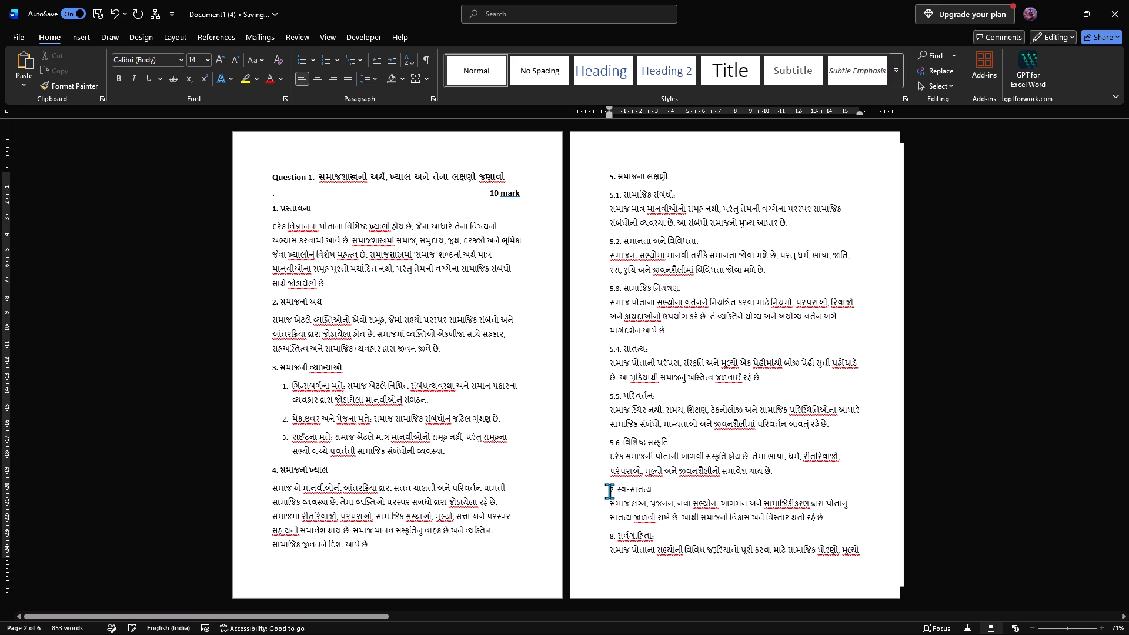
text(5.)
click(608, 533)
text(5.)
Insert a page break on the empty line after the closing paragraph of the Question 2 answer.
scroll(610, 533, down, 1)
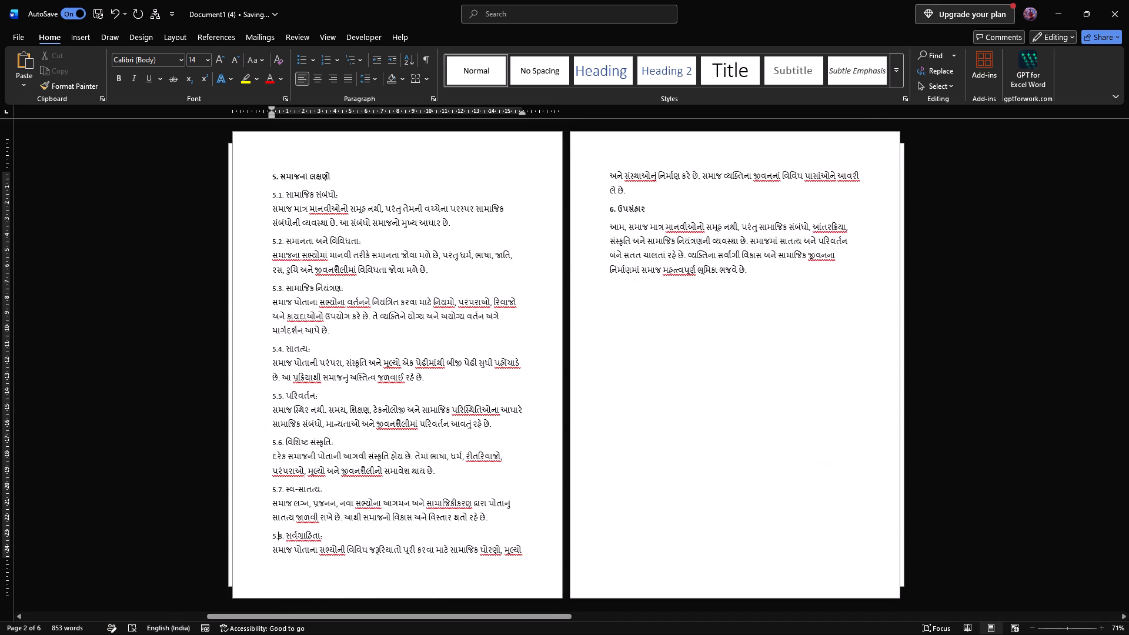
scroll(610, 533, down, 1)
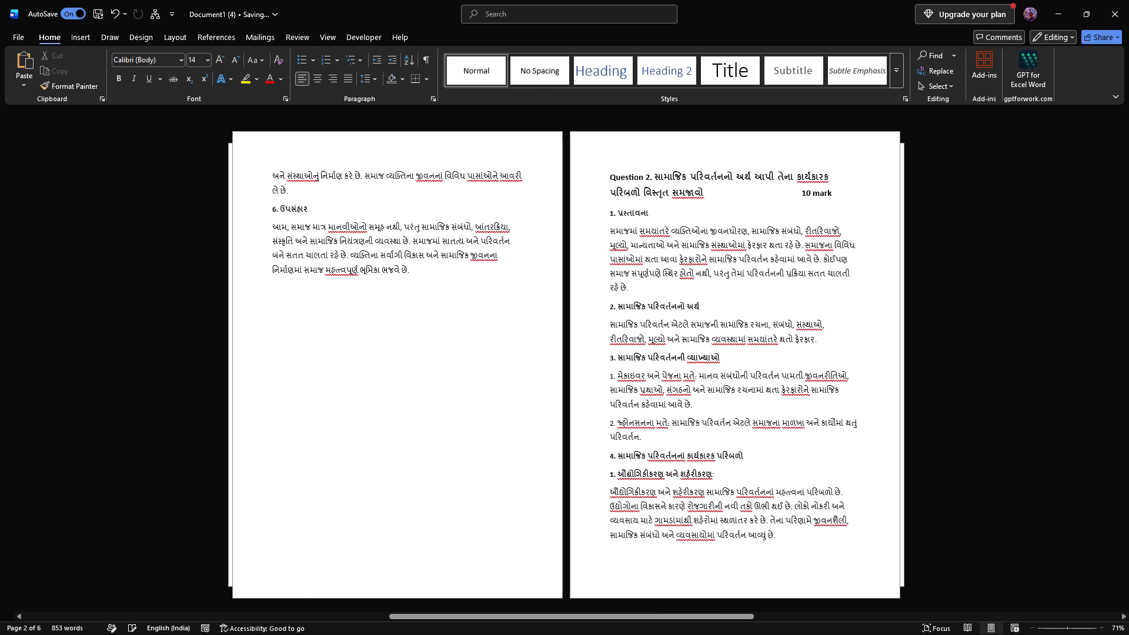
scroll(610, 533, down, 1)
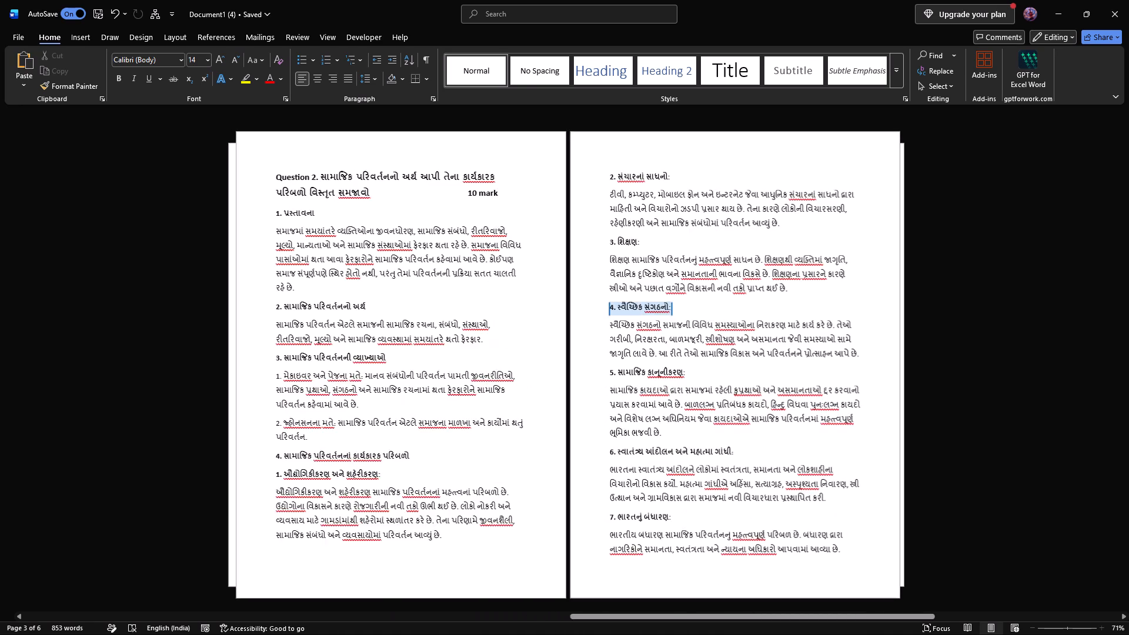
scroll(610, 533, down, 2)
click(801, 469)
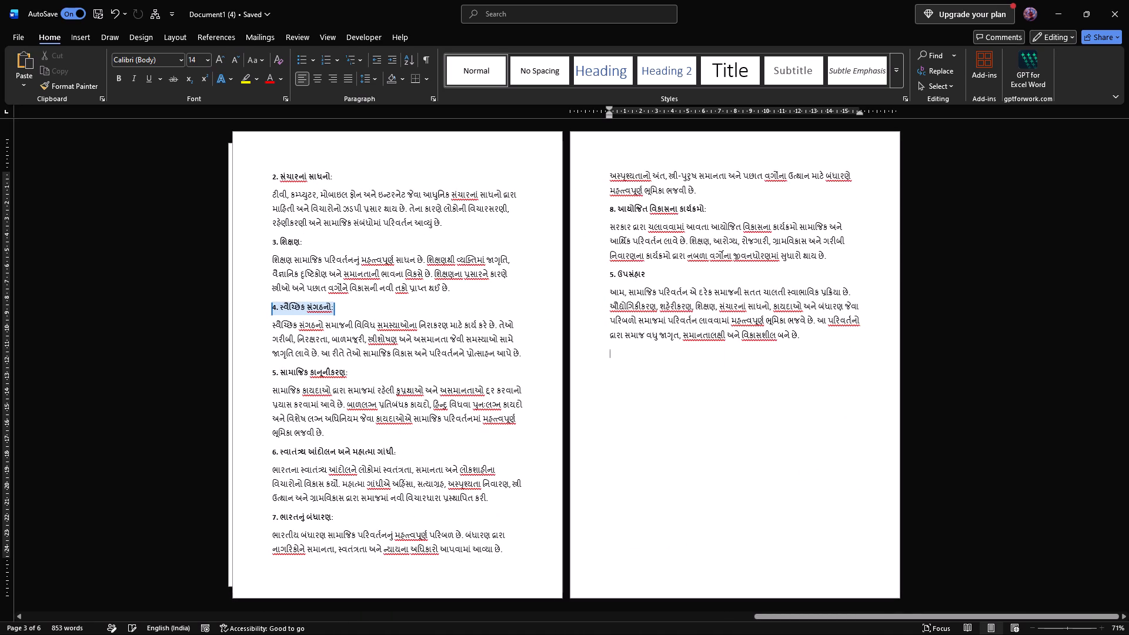
click(73, 40)
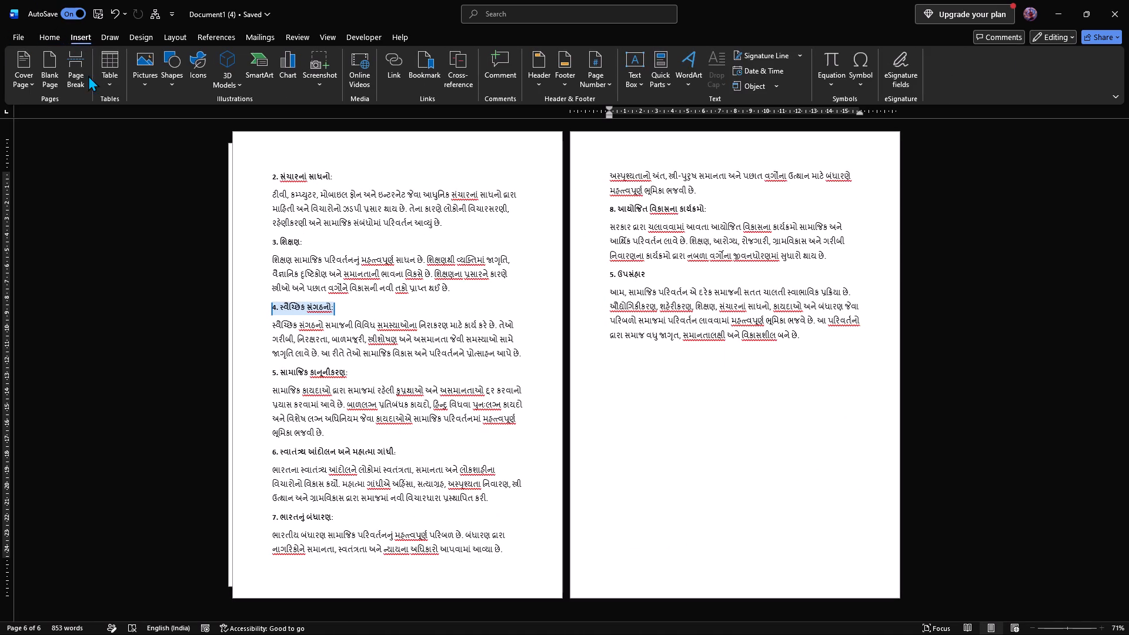
click(77, 69)
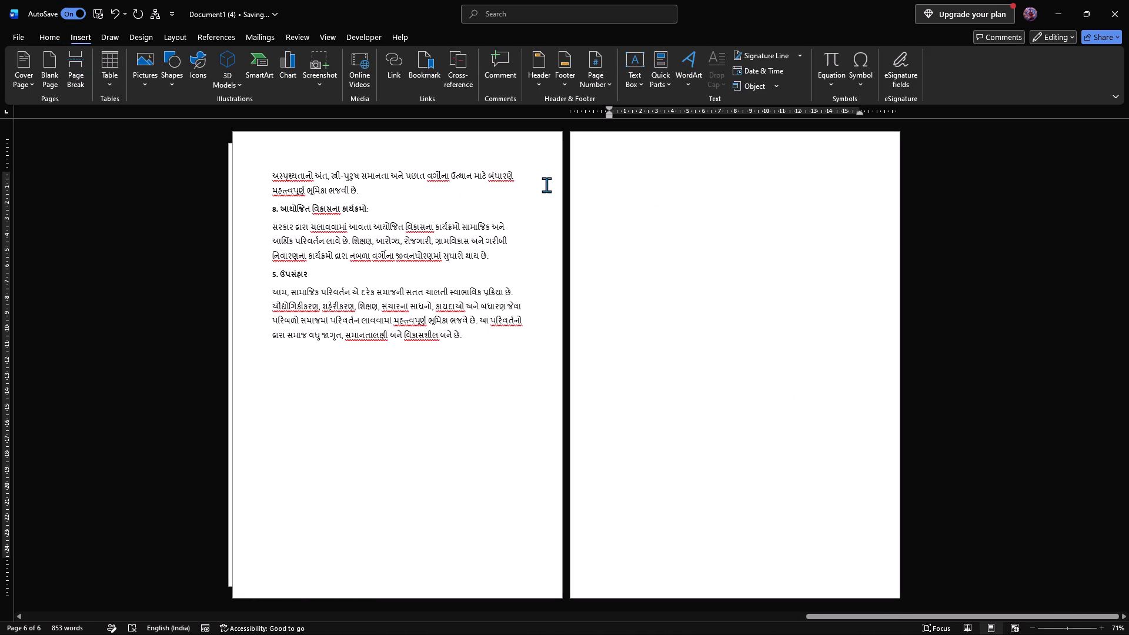
Start the next question's heading on the new page with the text "Question 3.".
text(question)
key(space)
text(3.)
key(space)
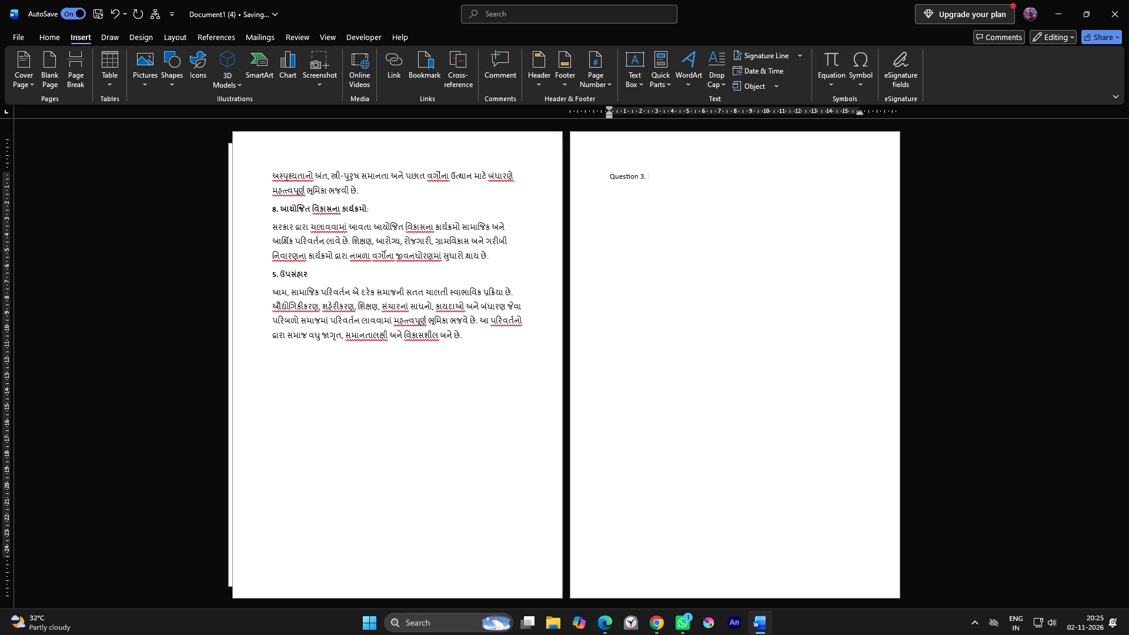
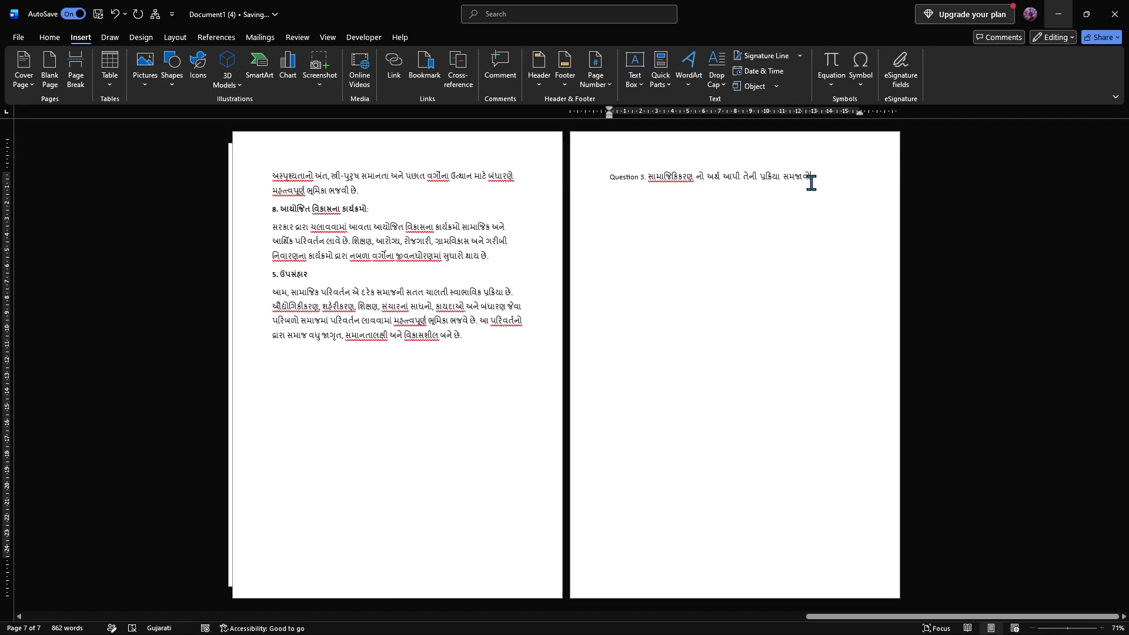
Add "10 mark" at the end of the Question 3 heading line, separated from the question text by a wide gap.
key(space)
key(space)
key(space)
key(space)
key(space)
key(space)
key(space)
key(space)
key(space)
key(space)
key(space)
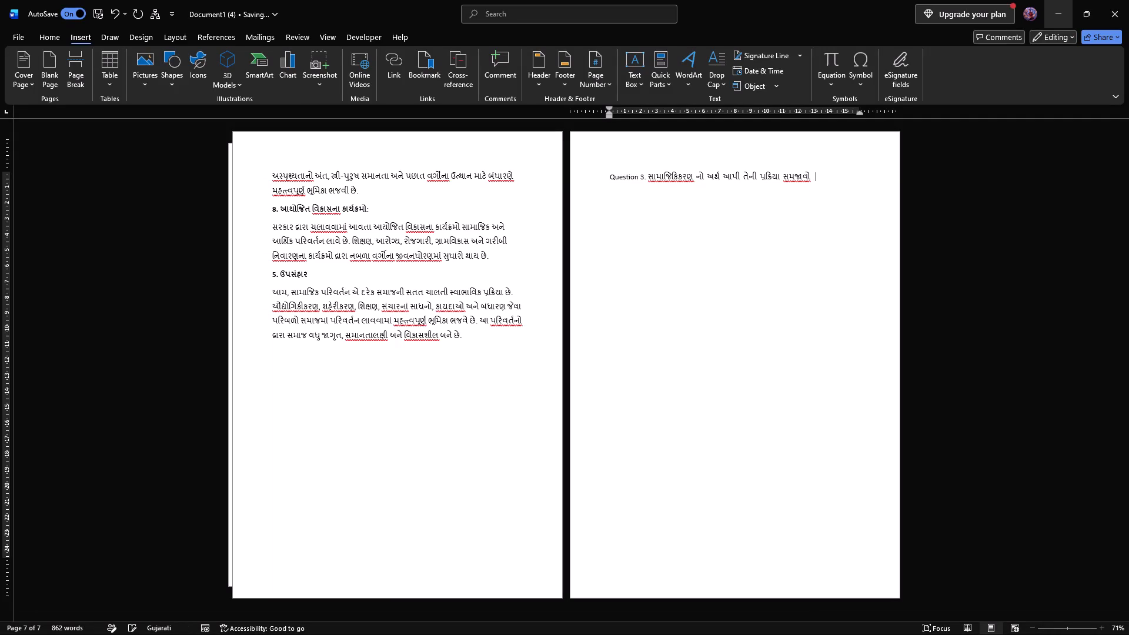
text(10 mark)
key(space)
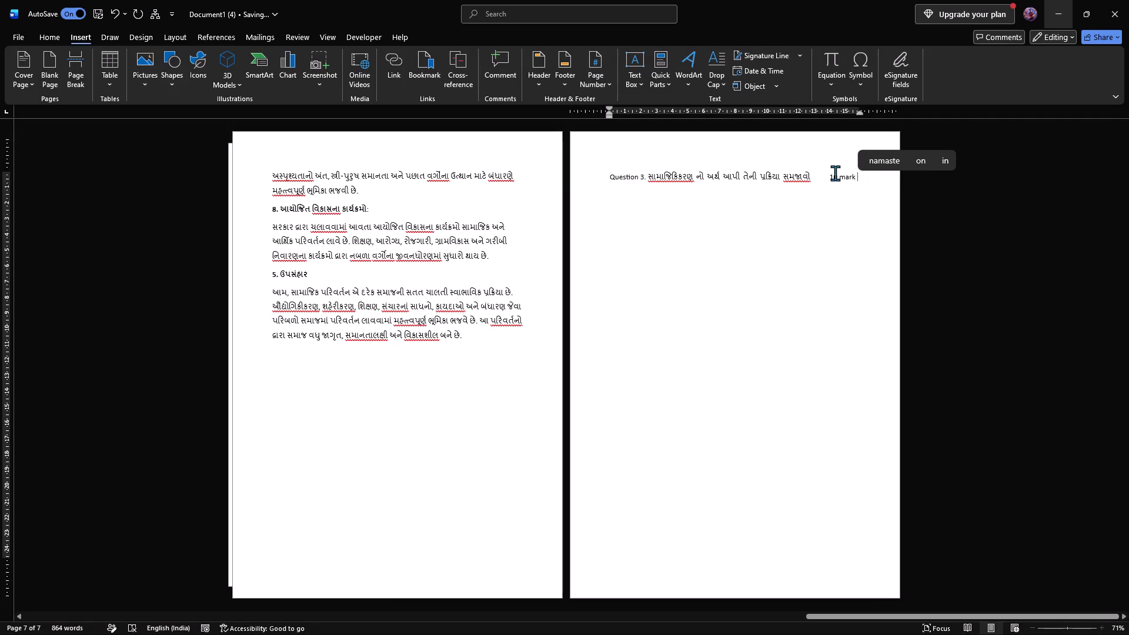
Format the whole Question 3 heading, including its mark allocation, as bold at font size 16.
drag(603, 178, 853, 187)
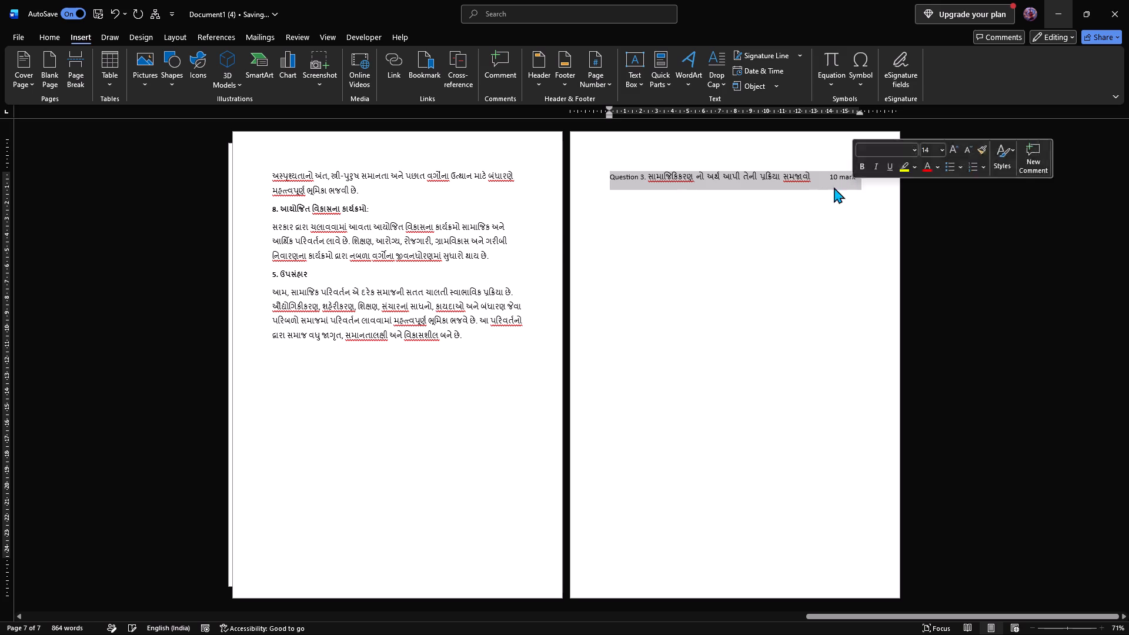
click(47, 36)
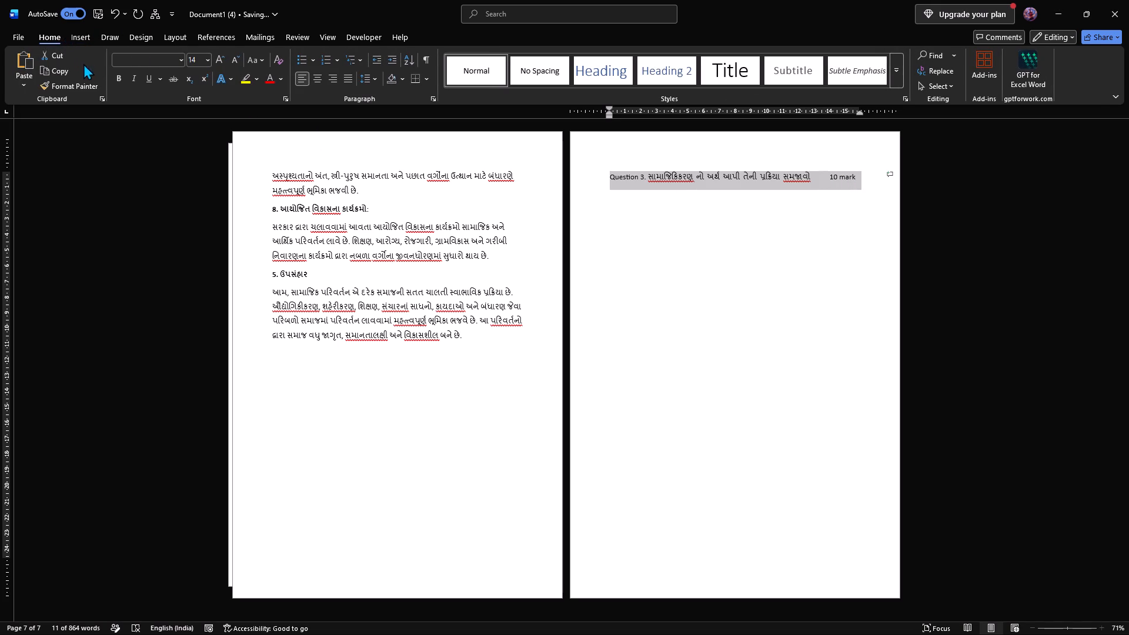
click(126, 81)
click(115, 80)
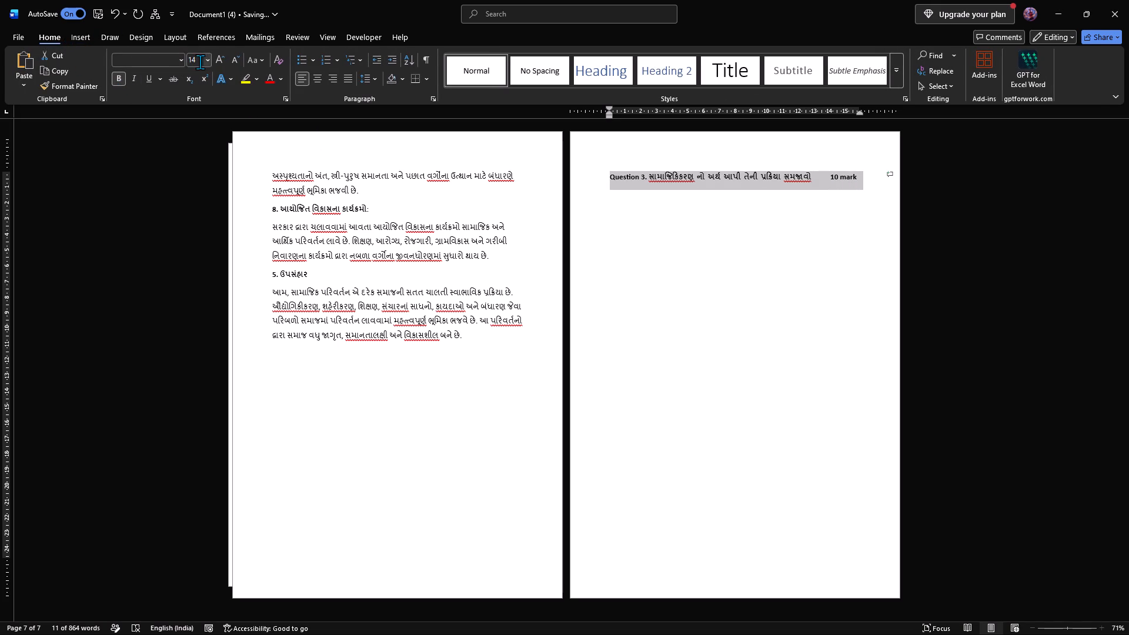
click(206, 62)
click(196, 158)
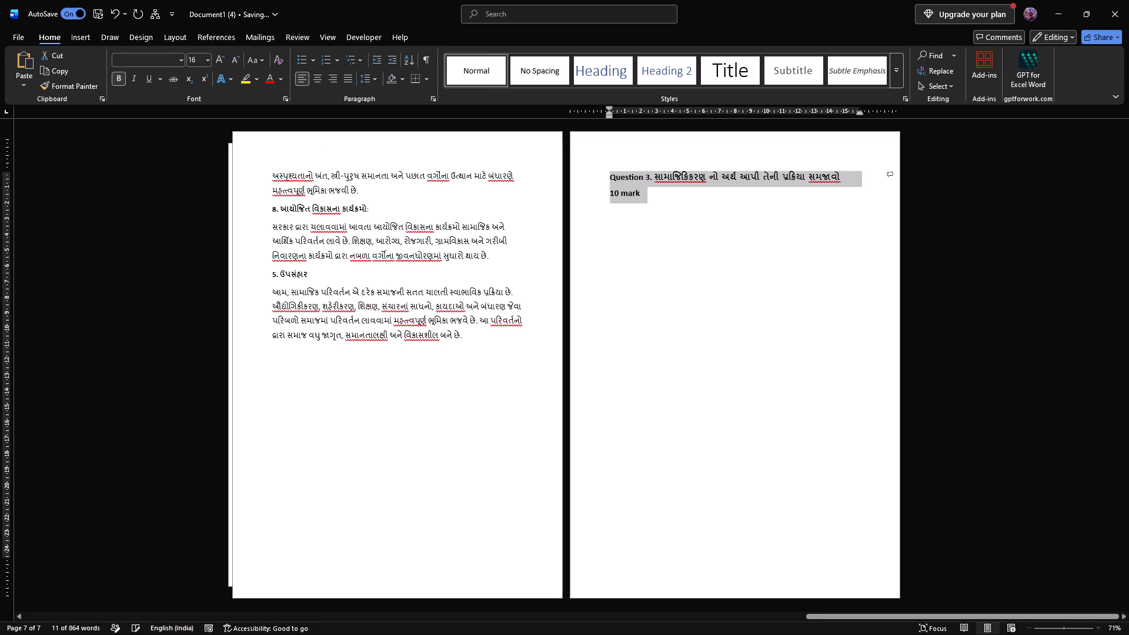
click(799, 241)
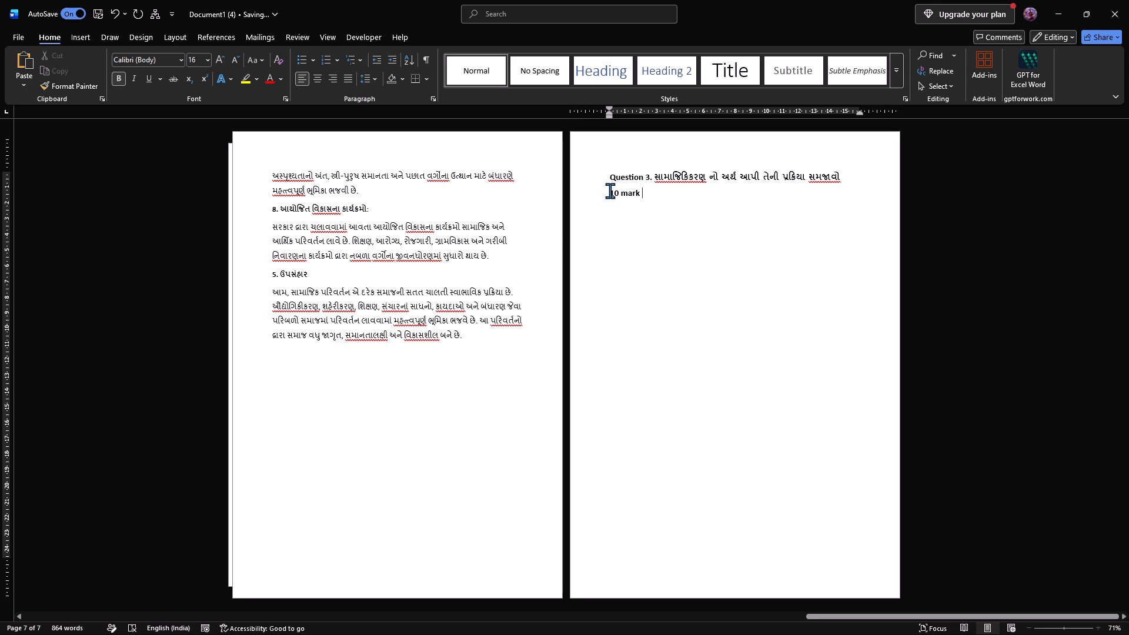
Push "10 mark" to the right end of the heading's second line using a leading period followed by spaces.
drag(610, 190, 615, 192)
key(BackSpace)
key(BackSpace)
key(space)
key(space)
key(space)
key(space)
key(space)
key(space)
key(space)
key(space)
key(space)
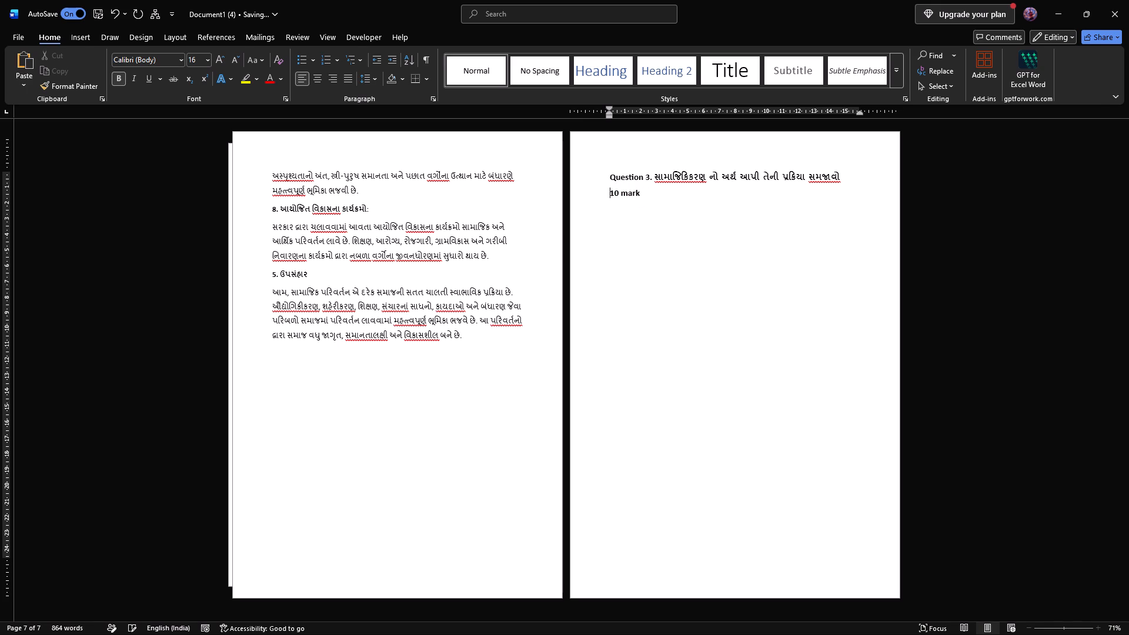
text(.)
key(space)
Start one new empty line below the "10 mark" line of the Question 3 heading.
click(878, 198)
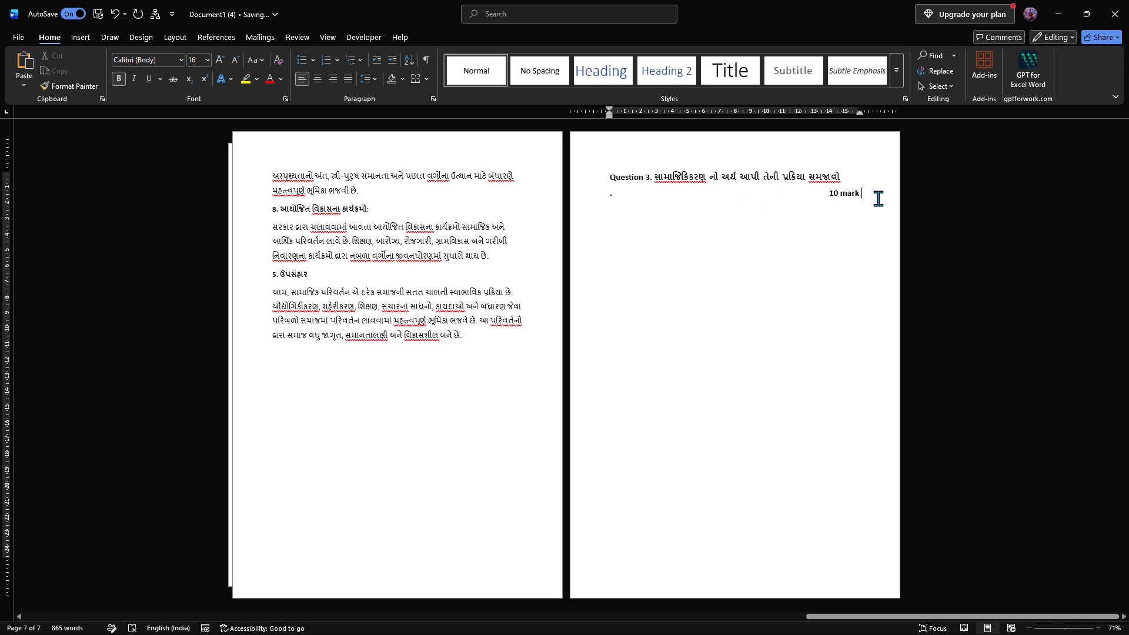
key(Return)
key(Return)
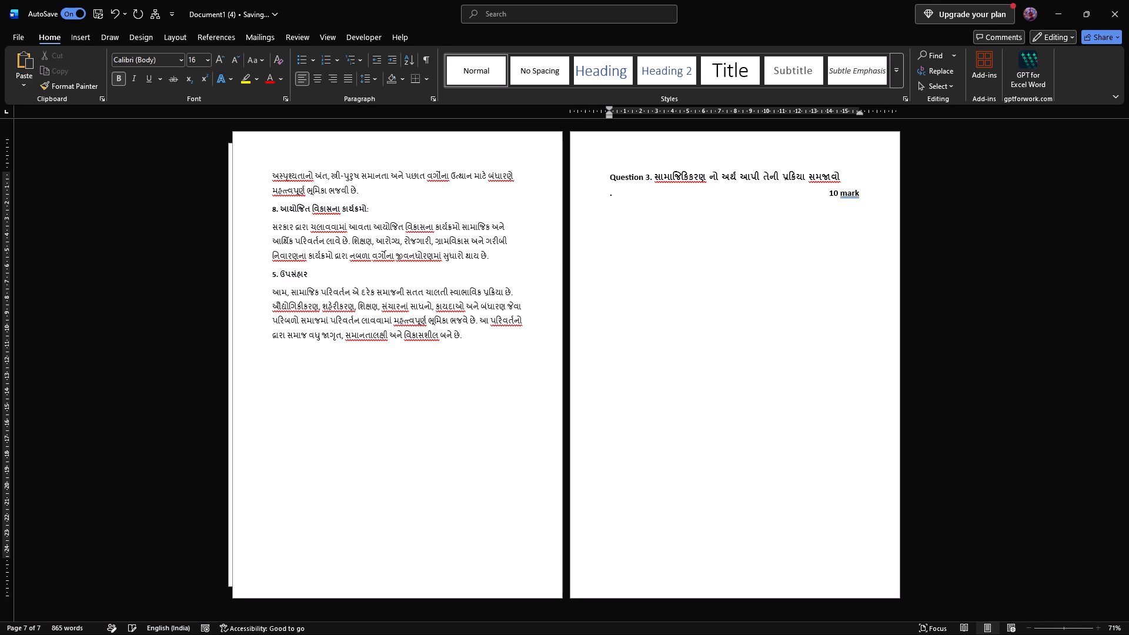
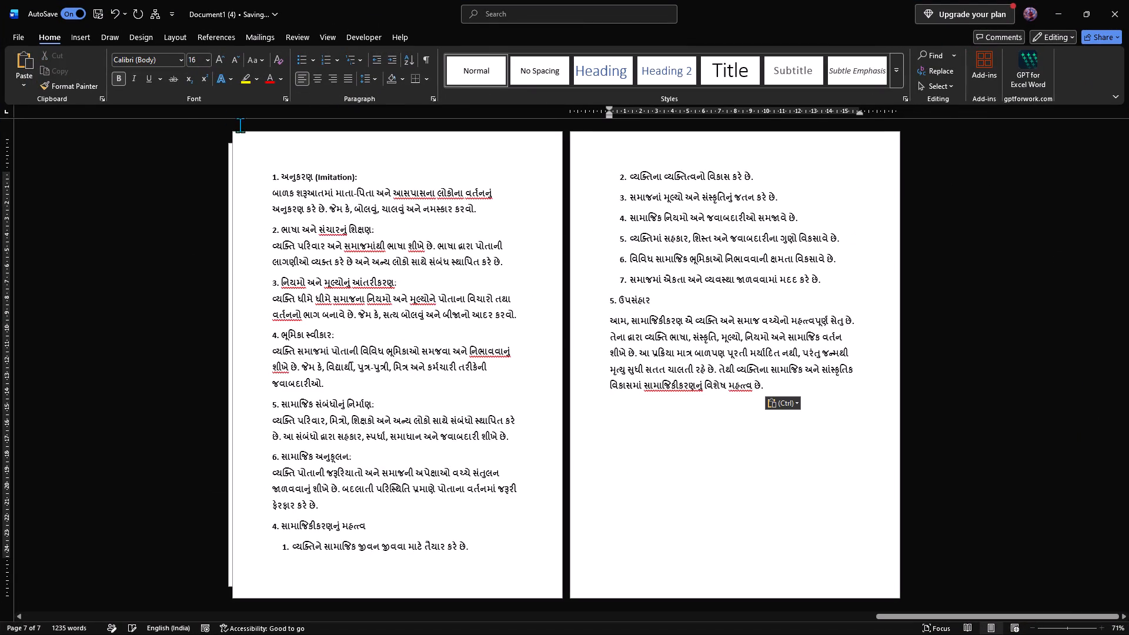
key(ctrl+z)
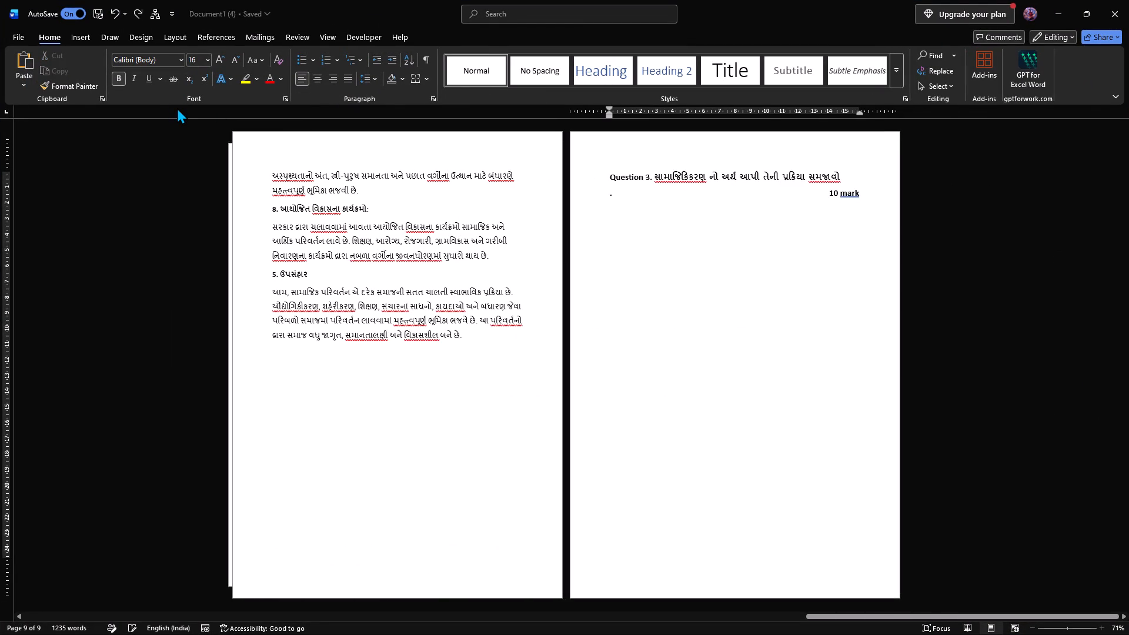
click(120, 78)
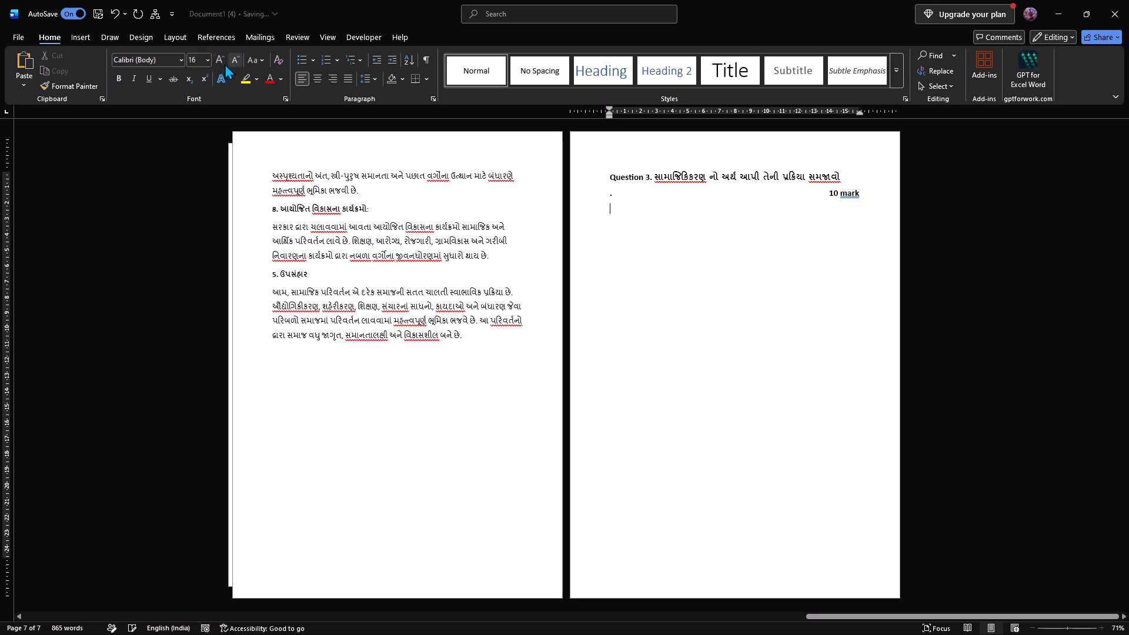
click(207, 61)
click(199, 143)
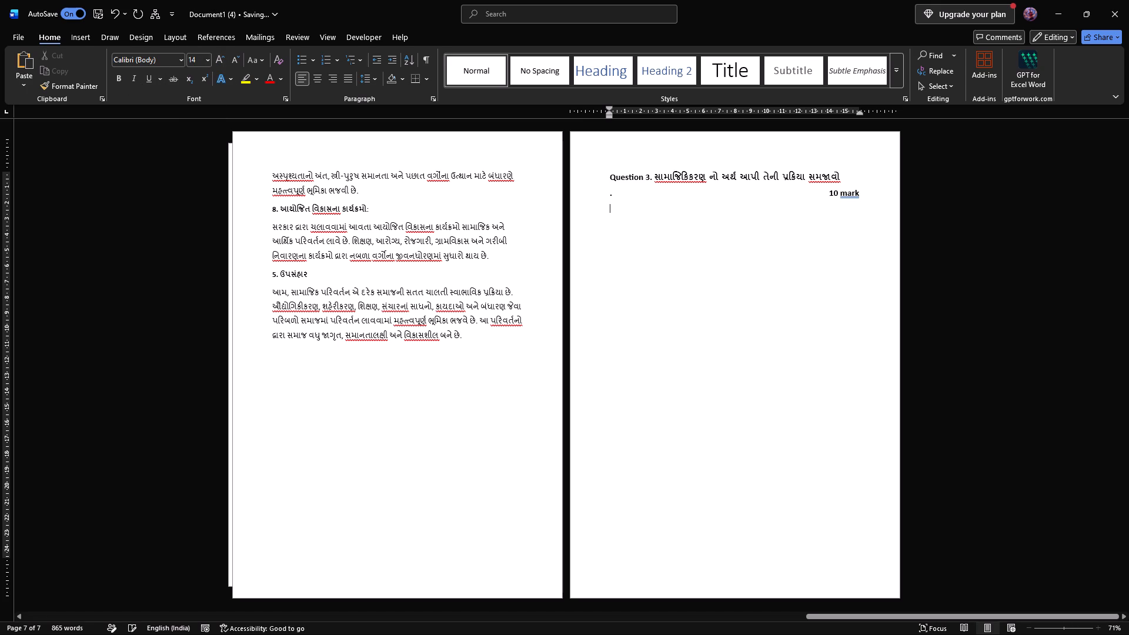
key(ctrl+v)
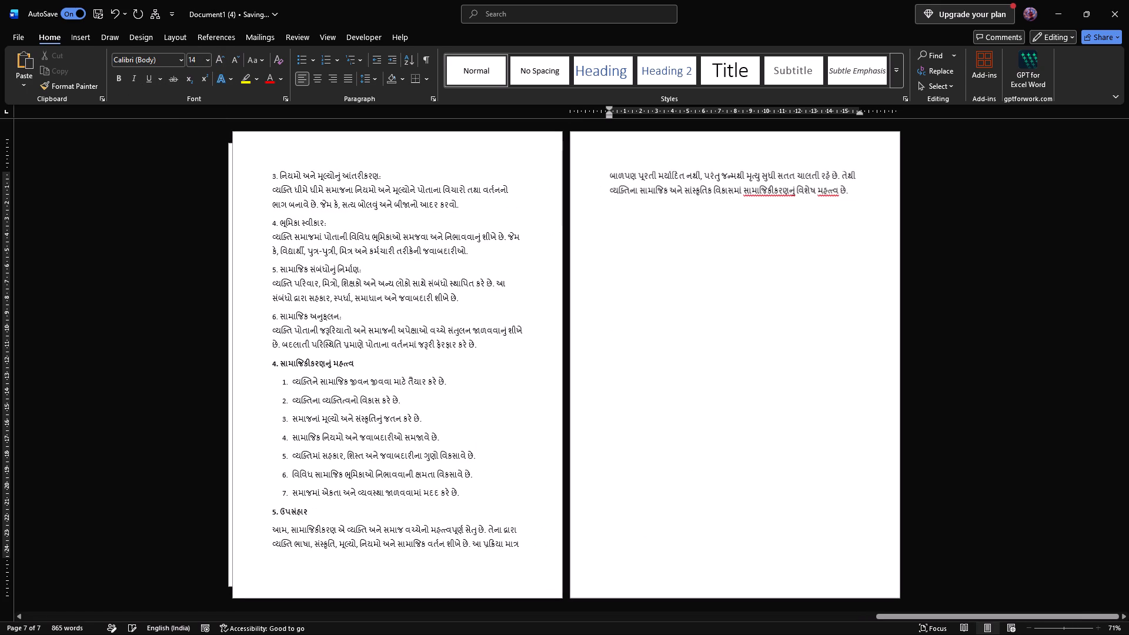
Delete the repeated question line with "(12 ગુણ)" at the start of the pasted Question 3 answer.
scroll(683, 265, up, 1)
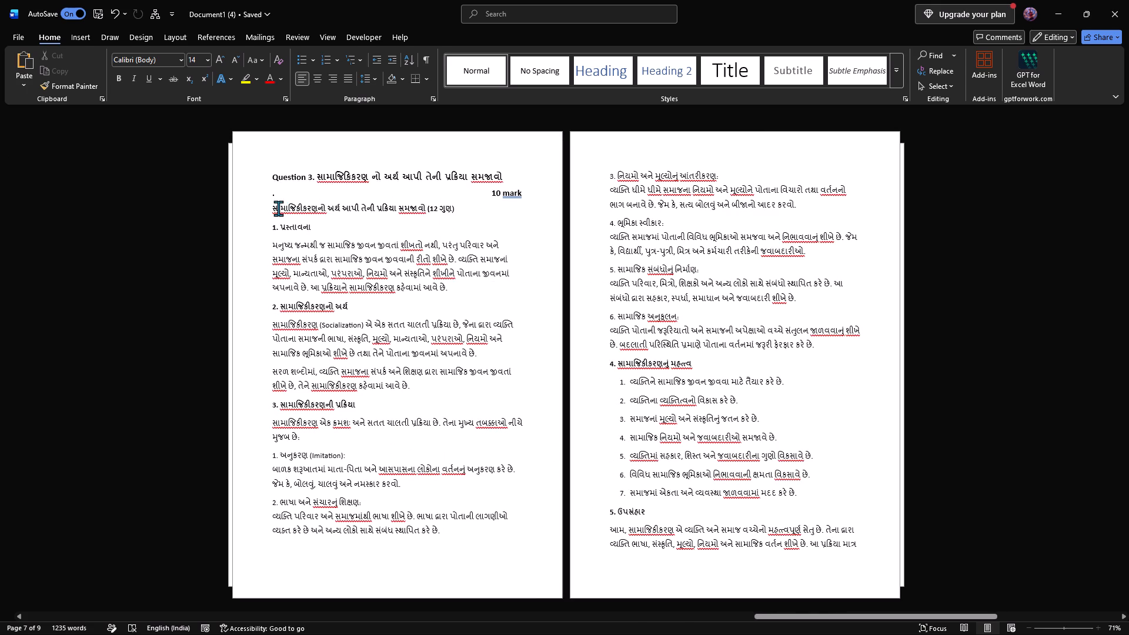
drag(275, 208, 453, 216)
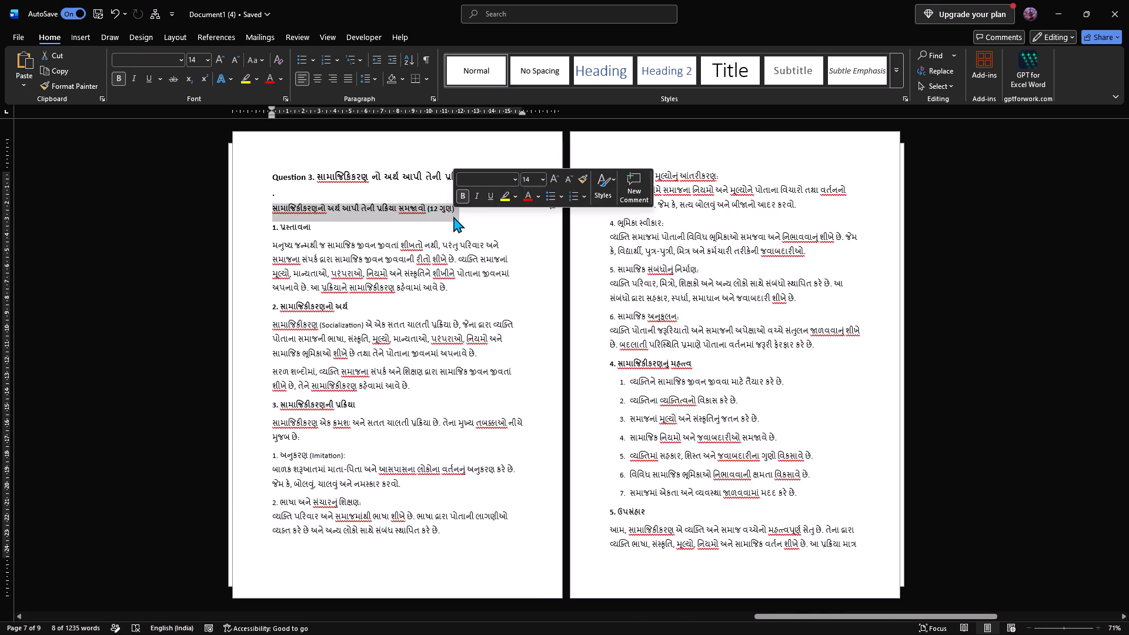
key(BackSpace)
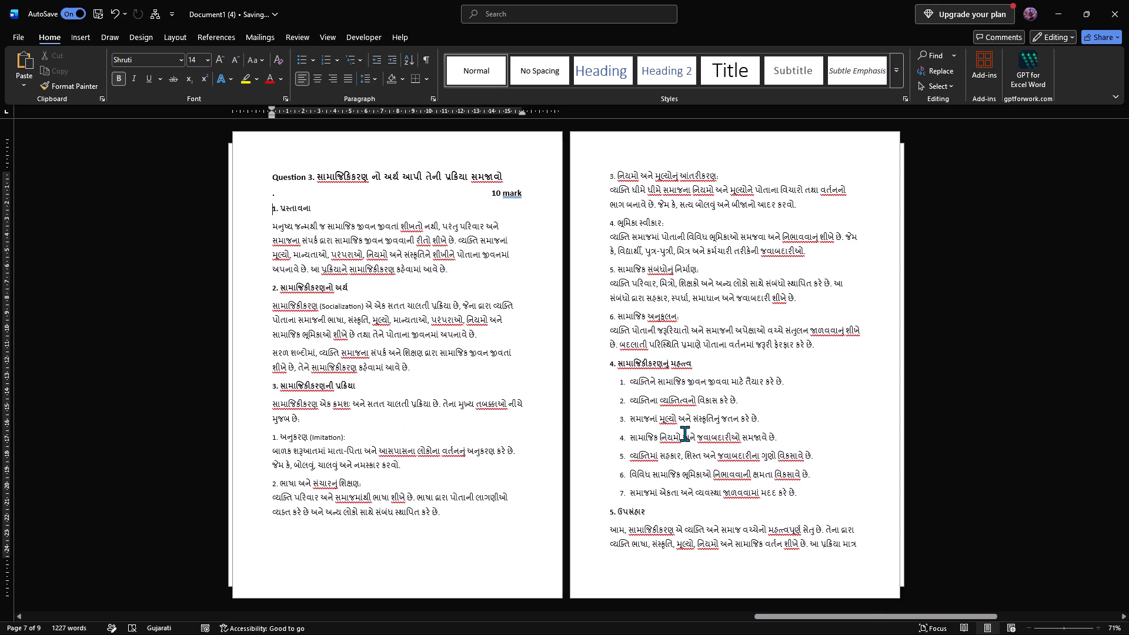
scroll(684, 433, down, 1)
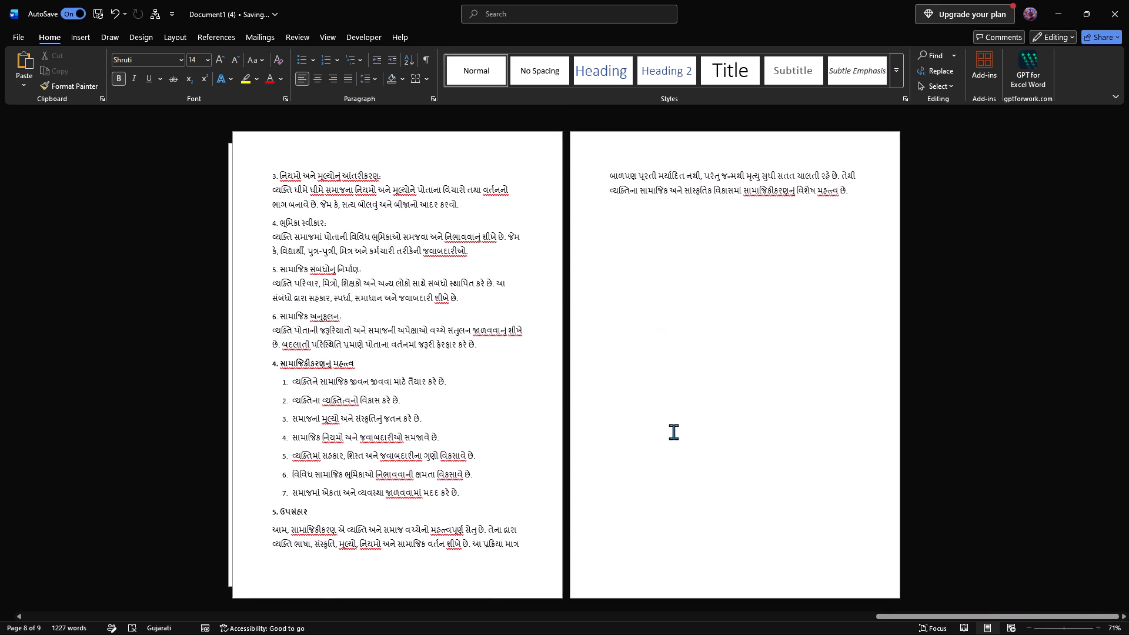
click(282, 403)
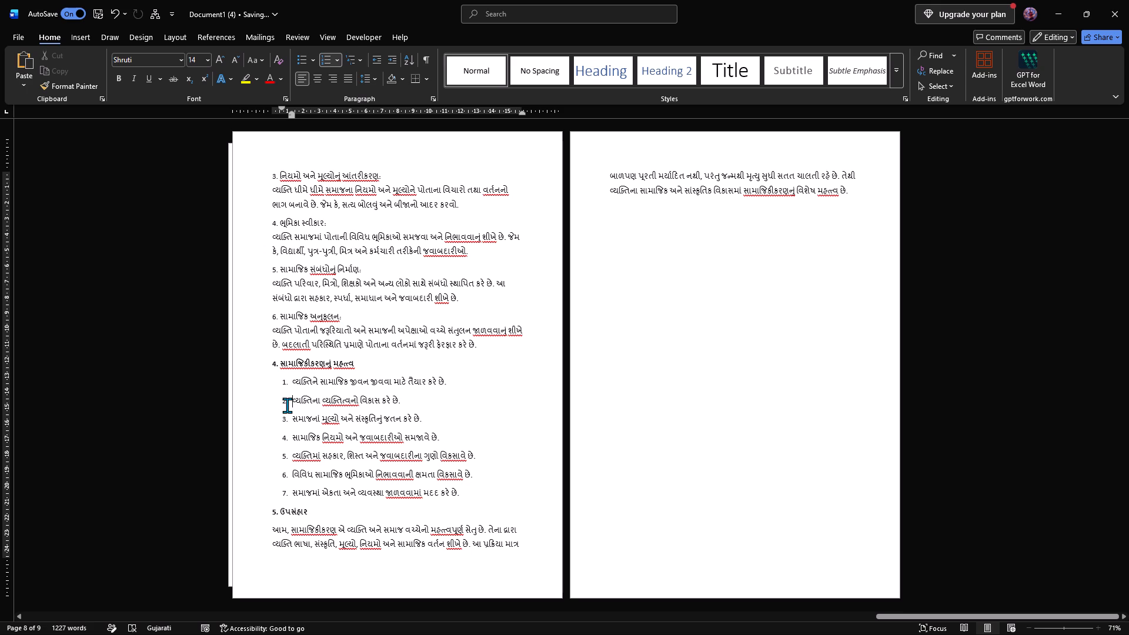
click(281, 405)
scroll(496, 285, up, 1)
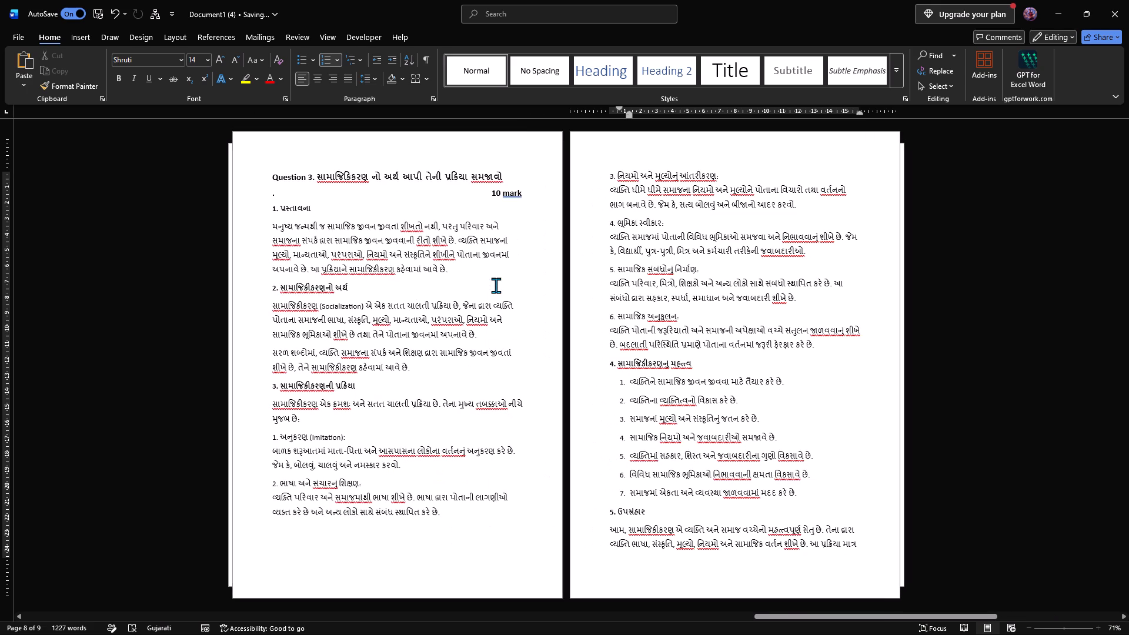
Set the closing paragraph under "5. ઉપસંહાર" in the Question 3 answer to font size 14.
scroll(484, 288, down, 1)
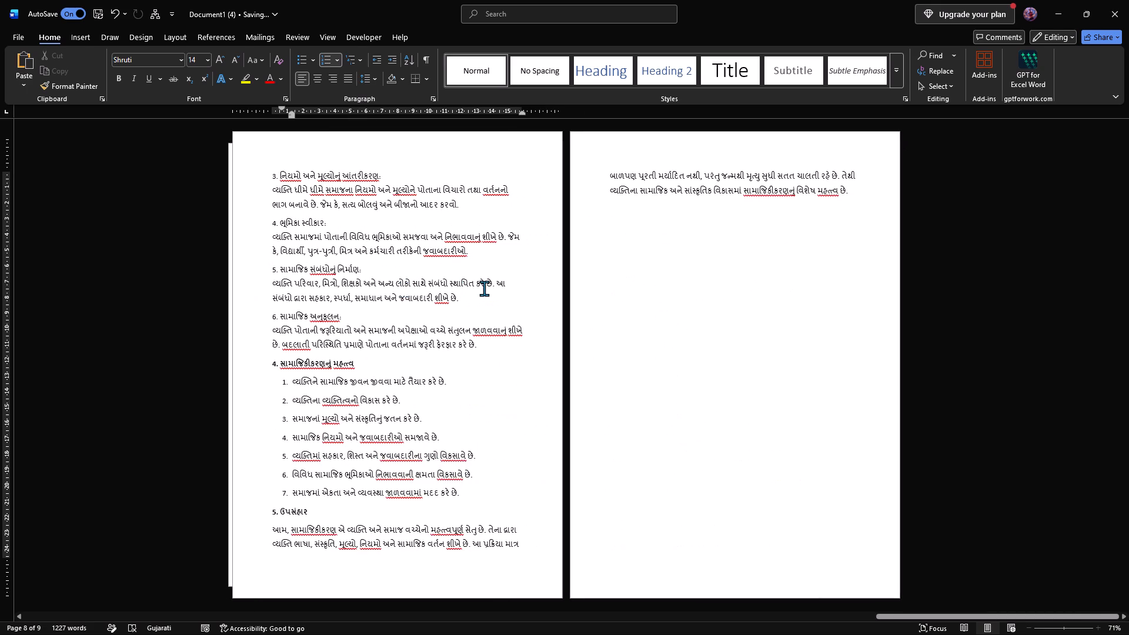
scroll(484, 288, down, 1)
drag(273, 532, 702, 474)
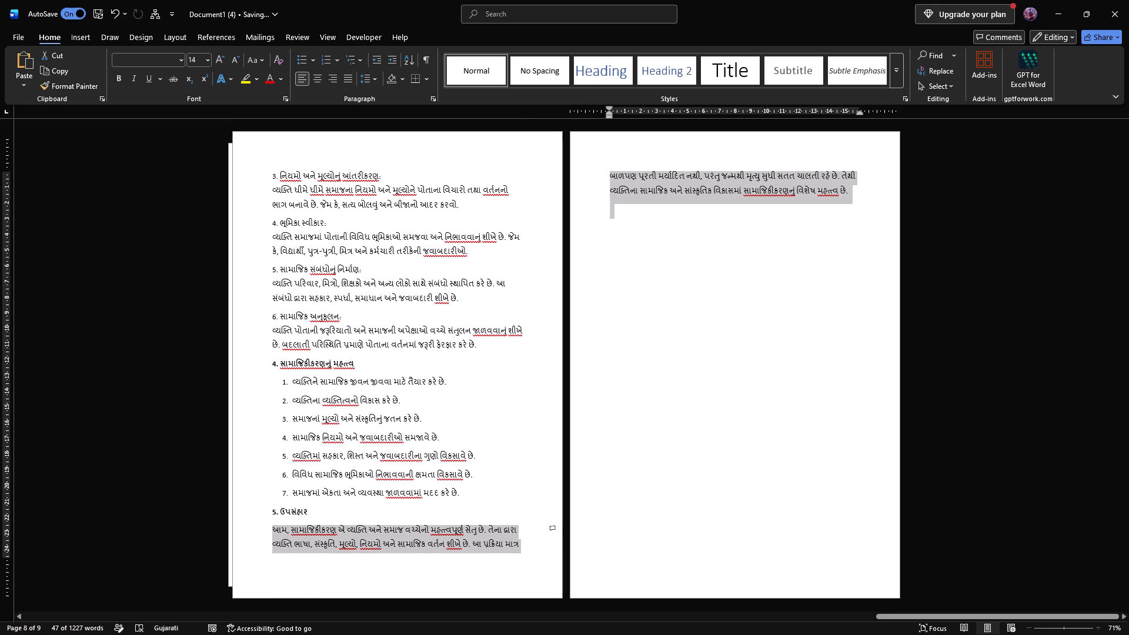
click(206, 59)
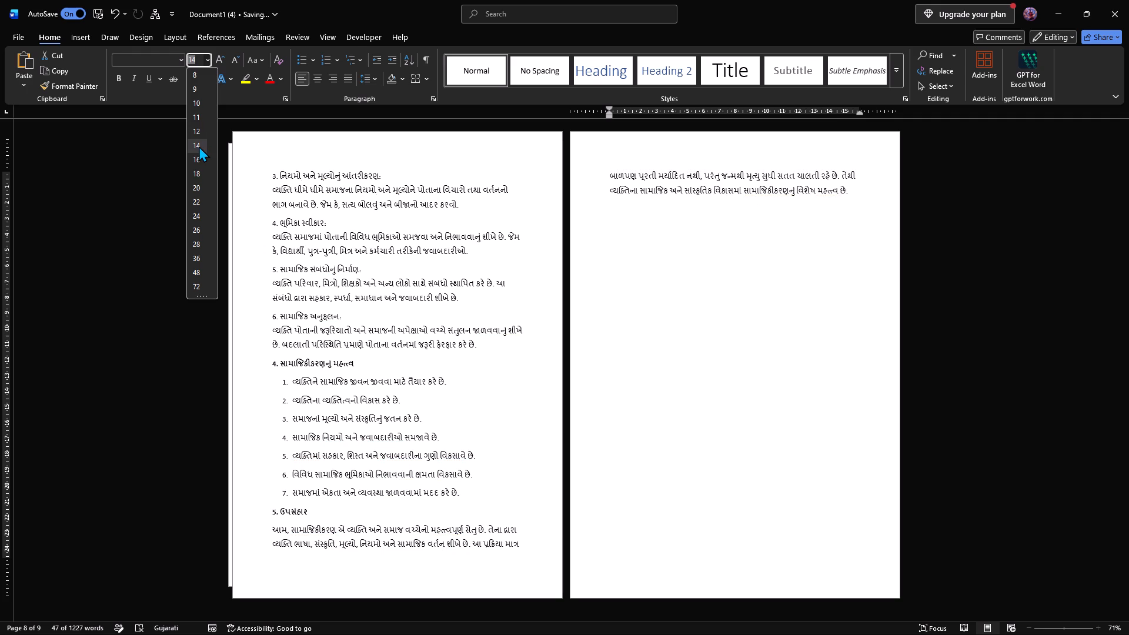
click(199, 146)
click(807, 537)
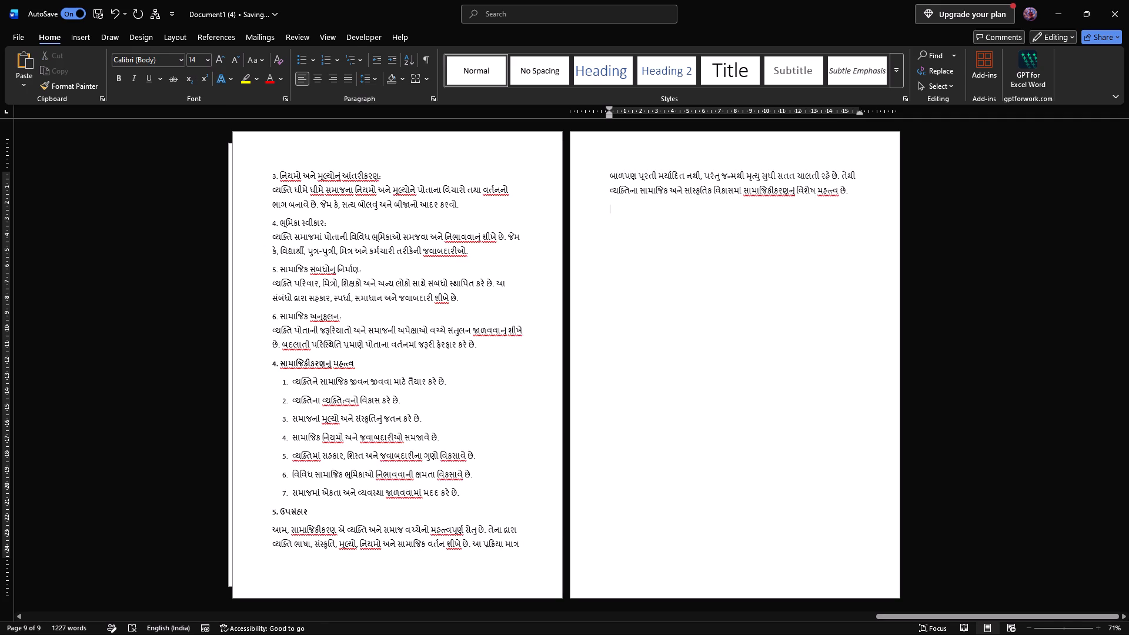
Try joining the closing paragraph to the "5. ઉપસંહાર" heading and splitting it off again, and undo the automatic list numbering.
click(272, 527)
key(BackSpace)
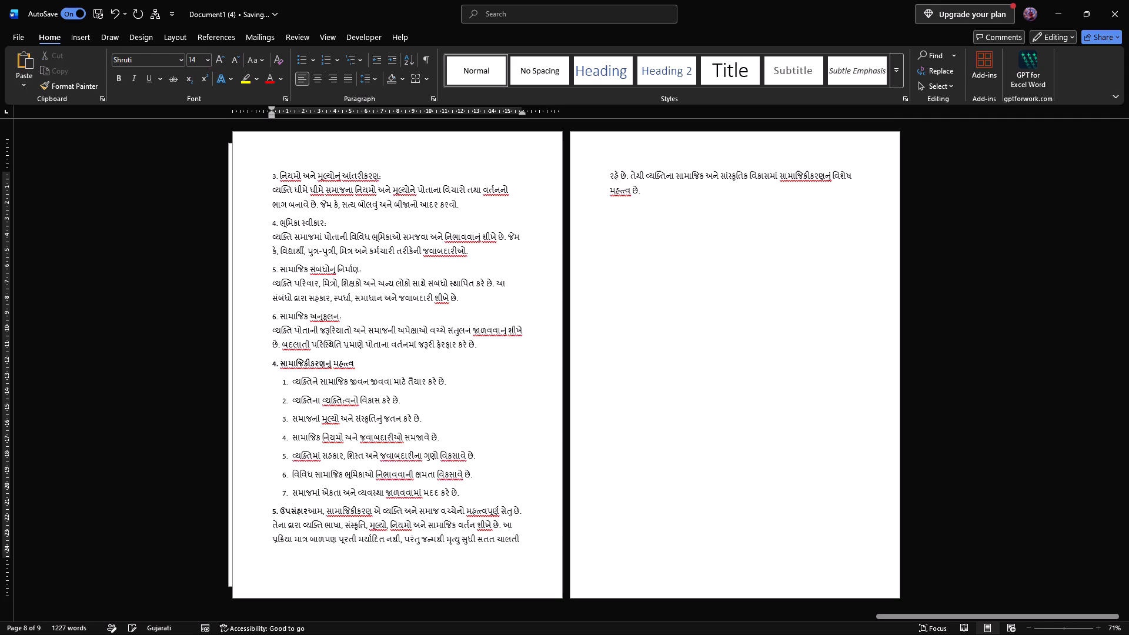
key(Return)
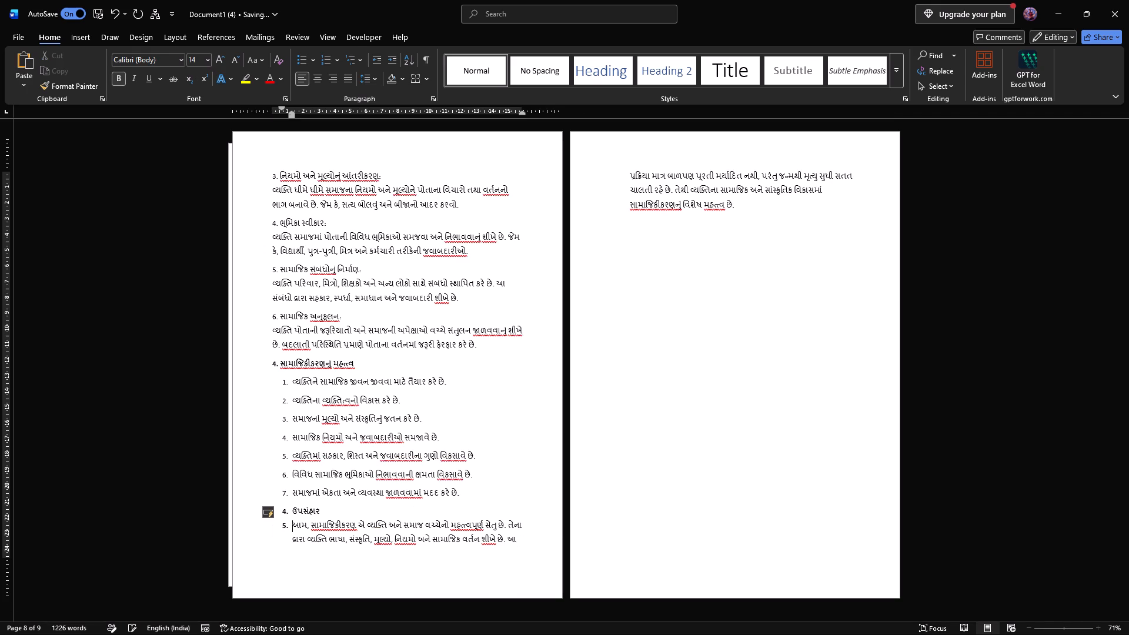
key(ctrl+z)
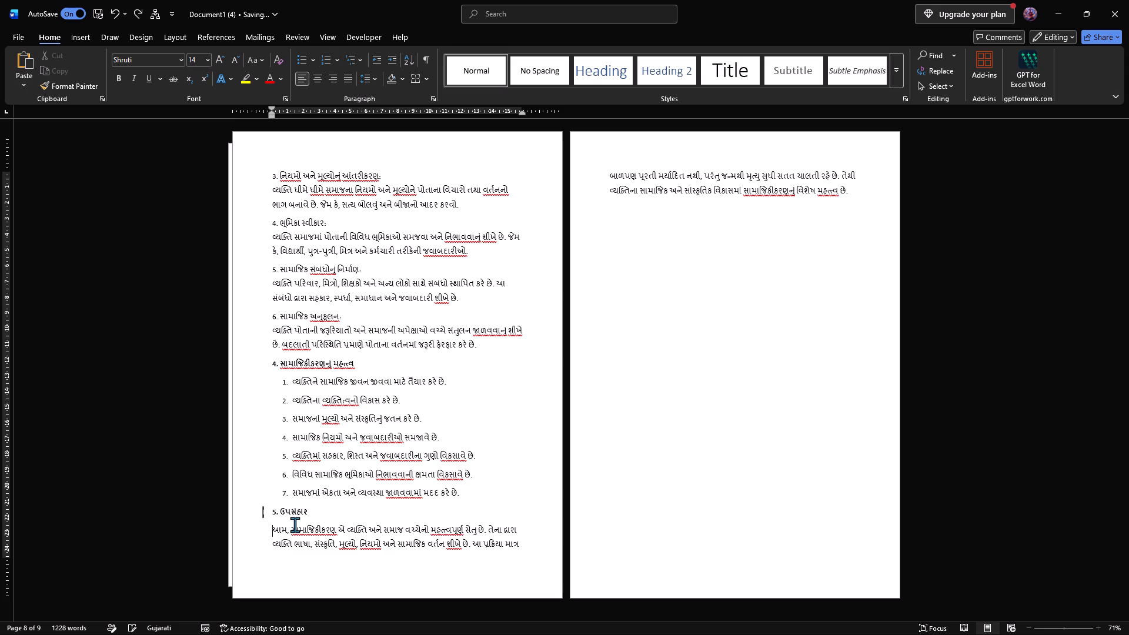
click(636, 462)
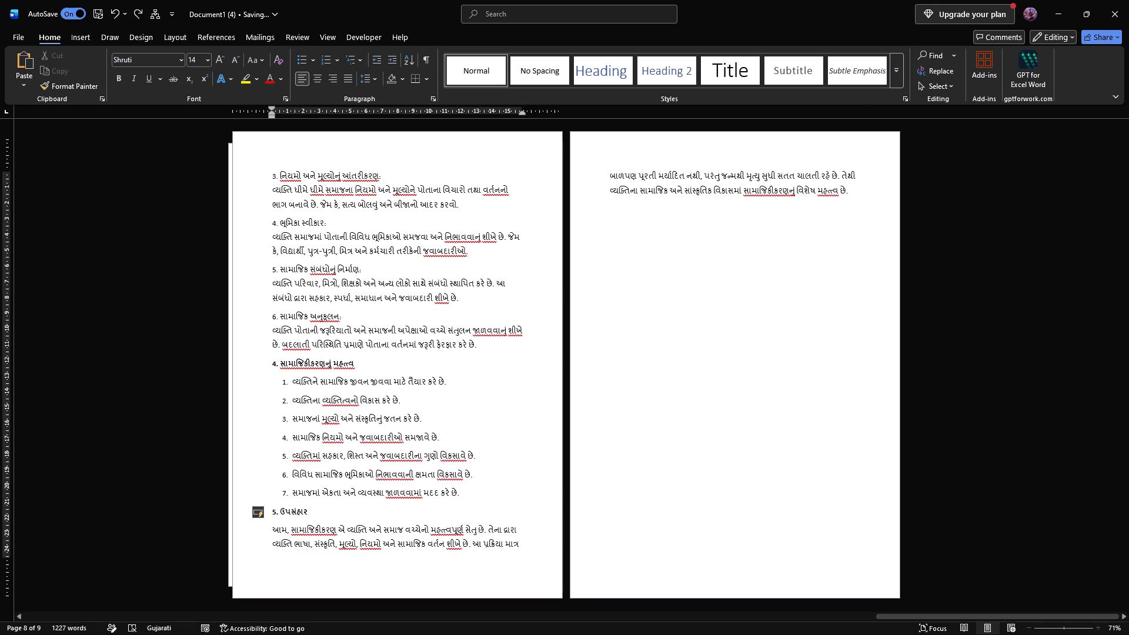
Review the document's pages from Question 1 through the end of the Question 3 answer.
scroll(636, 462, down, 1)
scroll(636, 462, up, 3)
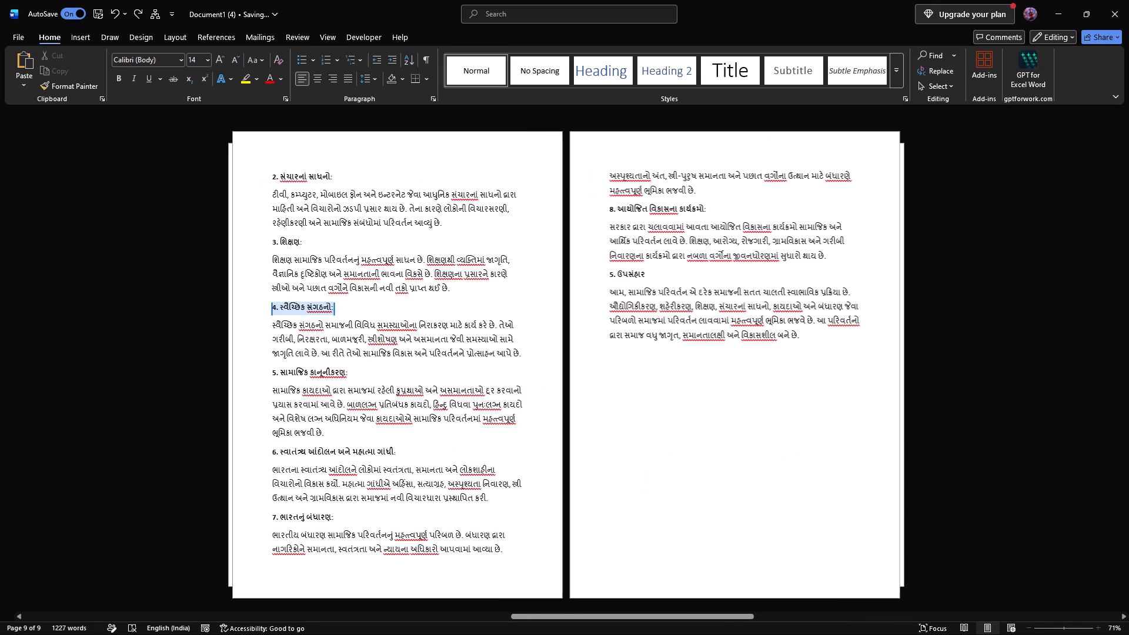
scroll(636, 462, up, 6)
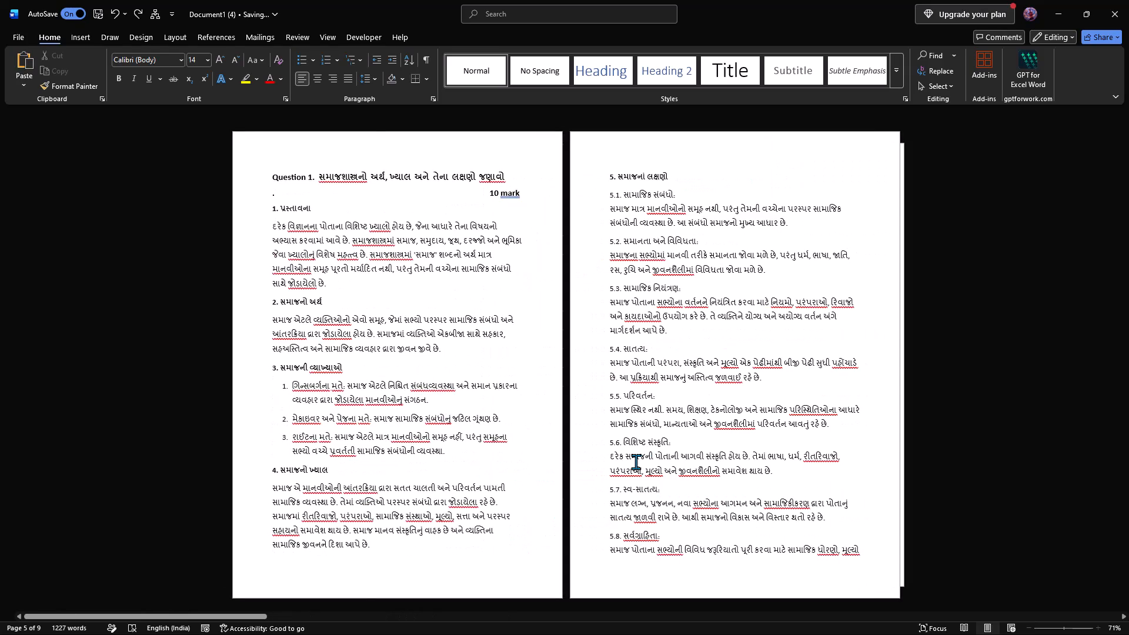
scroll(636, 462, down, 4)
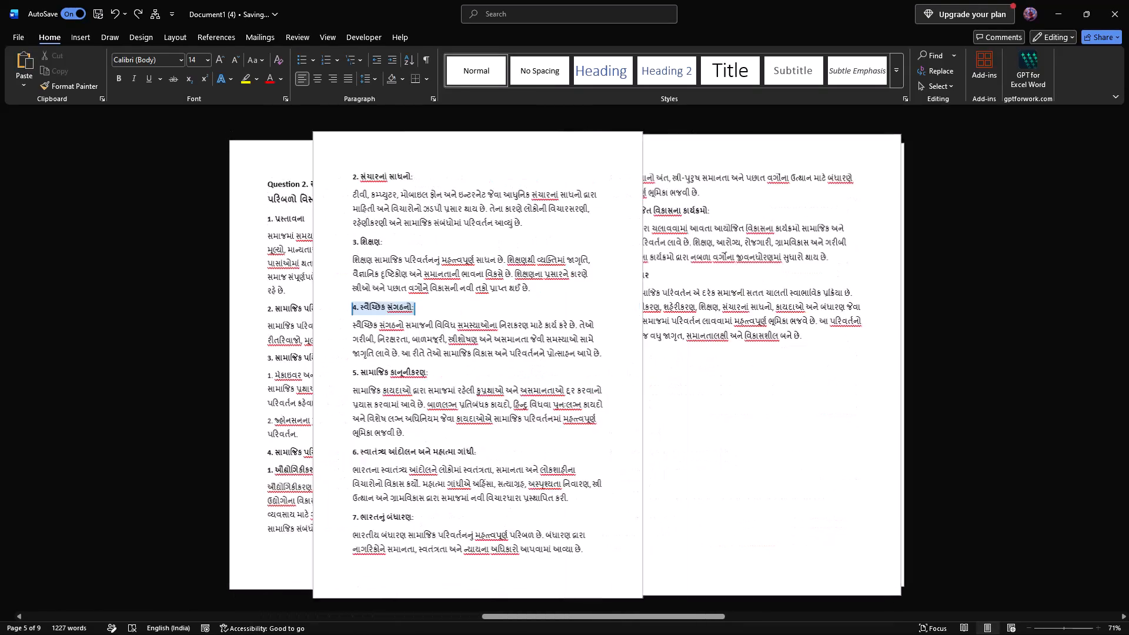
scroll(636, 462, down, 3)
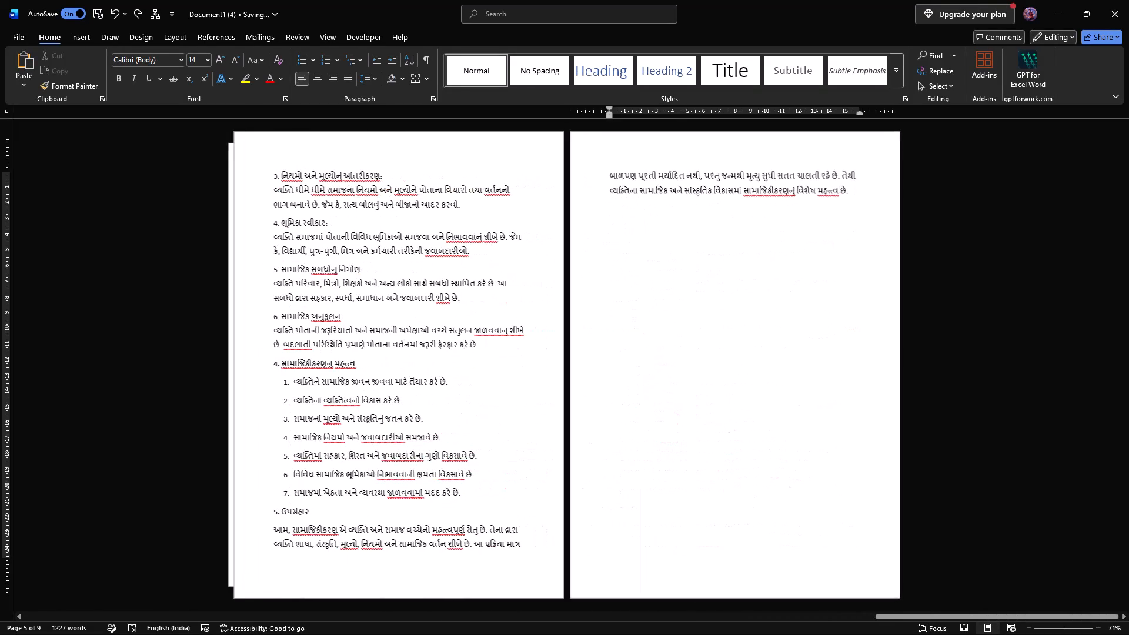
scroll(636, 462, down, 1)
Insert a page break after the last sentence of the Question 3 answer.
click(747, 423)
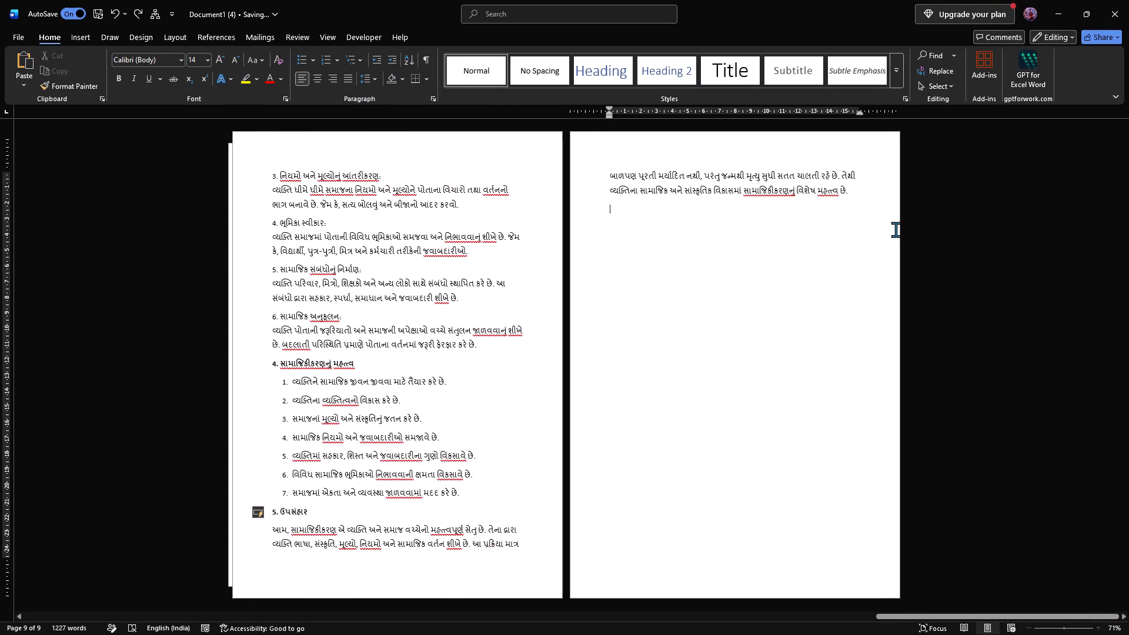
click(881, 220)
click(893, 182)
click(859, 200)
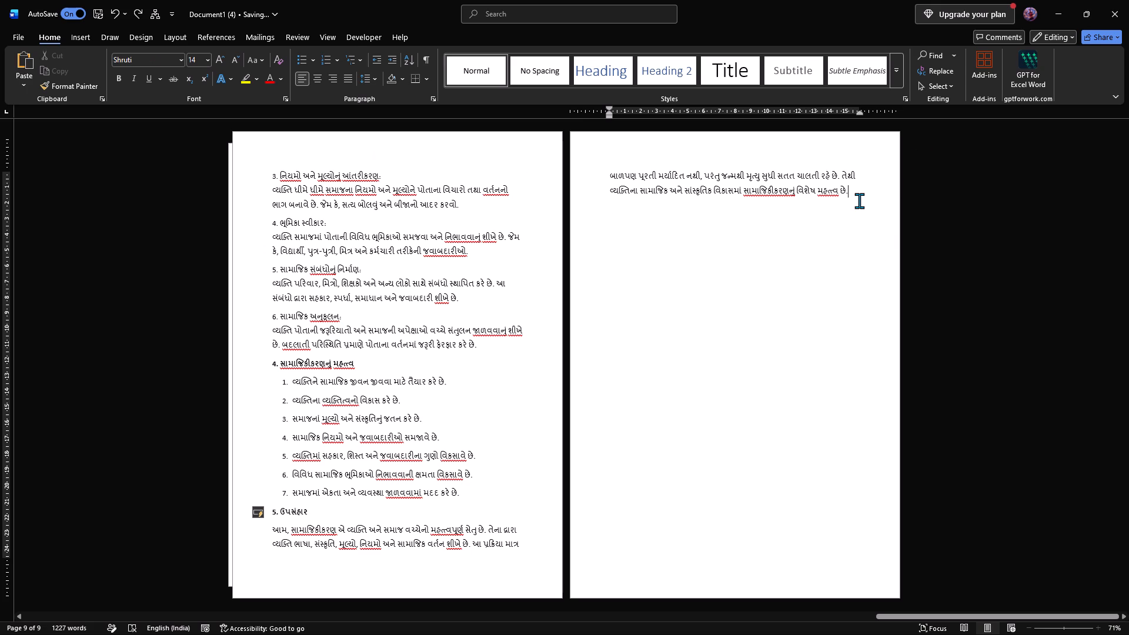
click(85, 38)
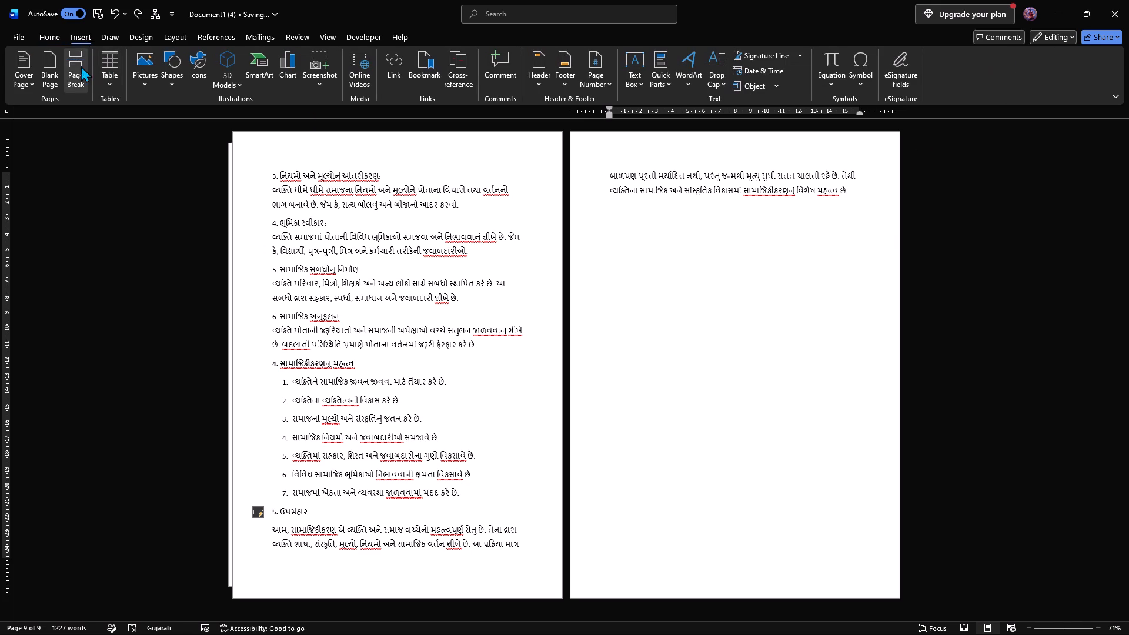
click(76, 67)
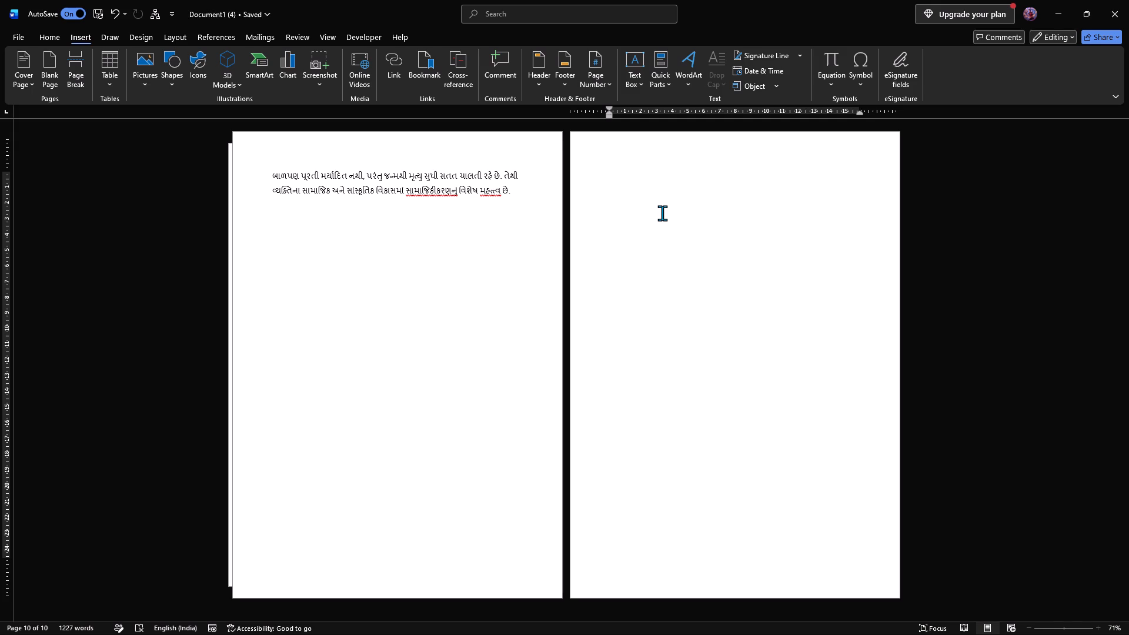
Start the next question heading on the new page with the text "Question 1" and a trailing space.
text(question 1)
key(space)
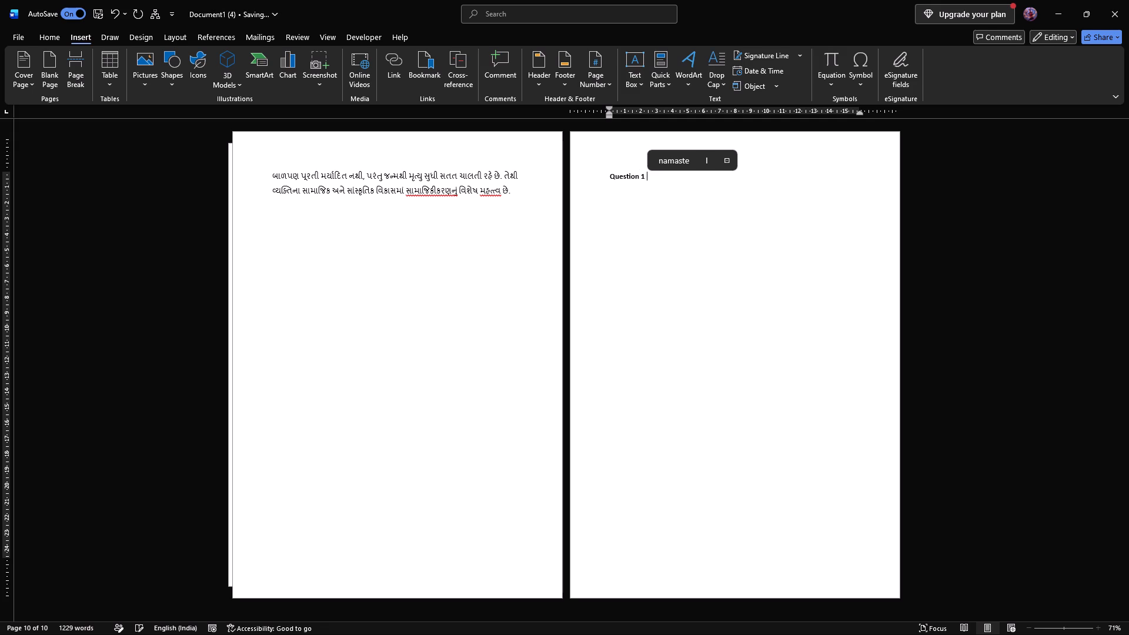
Reduce the Word document from full screen to a smaller window to reach the ChatGPT conversation behind it.
click(1081, 5)
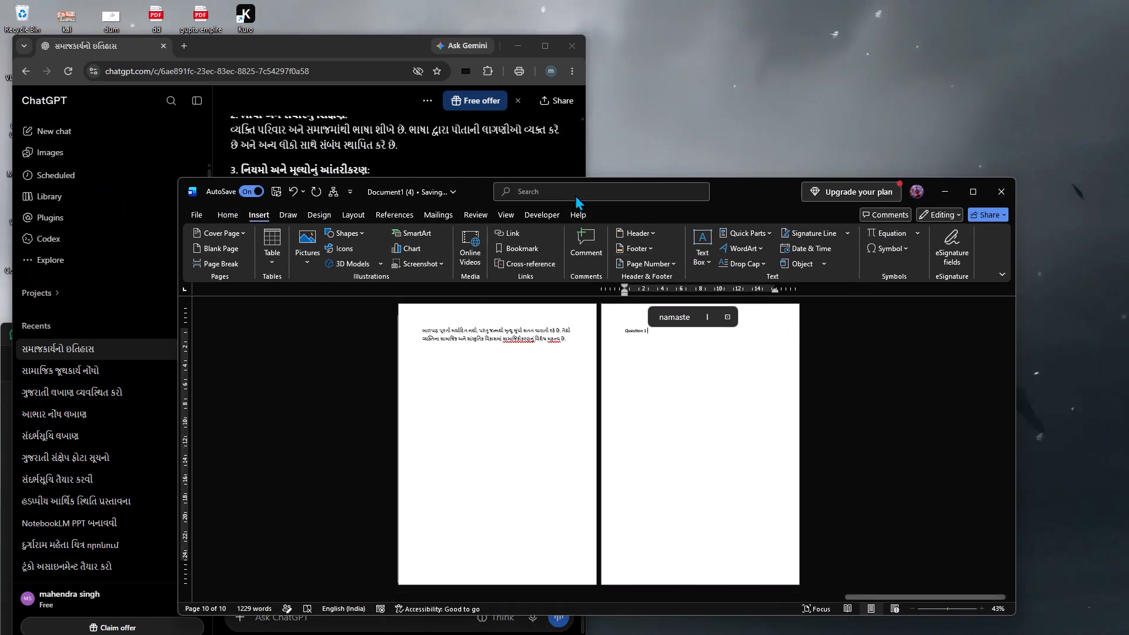
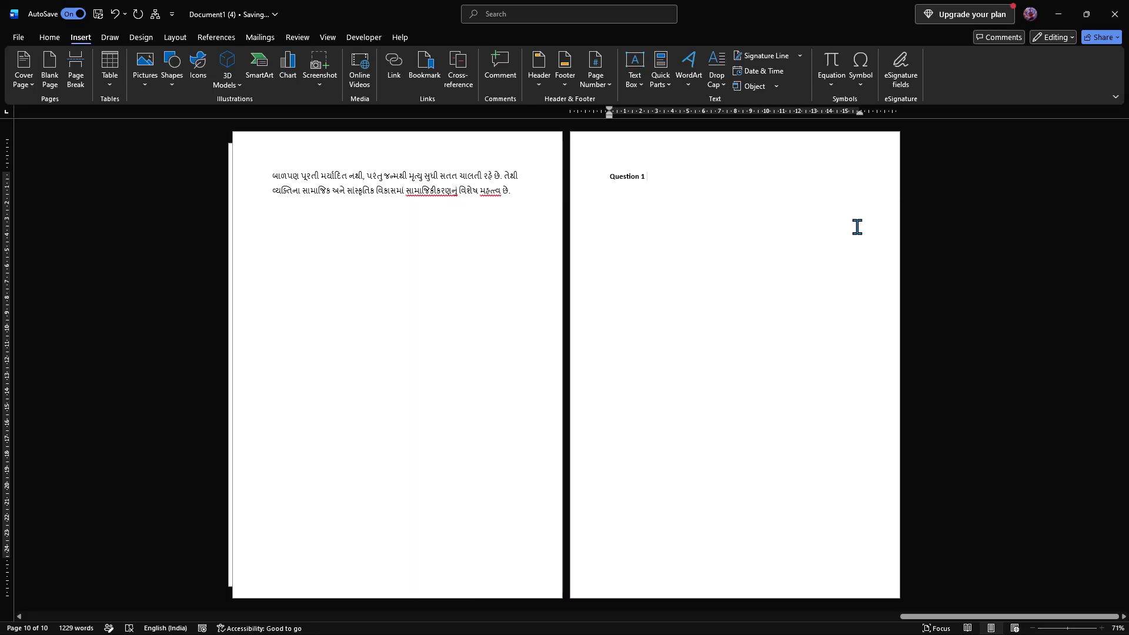
Complete the Question 1 heading with the copied question "સમાજ કાર્ય અને સમાજશાસ્ત્ર વચ્ચેનો સબંધ જણાવો", followed by spaces and "5 mark".
key(ctrl+v)
key(space)
key(space)
key(space)
key(space)
key(space)
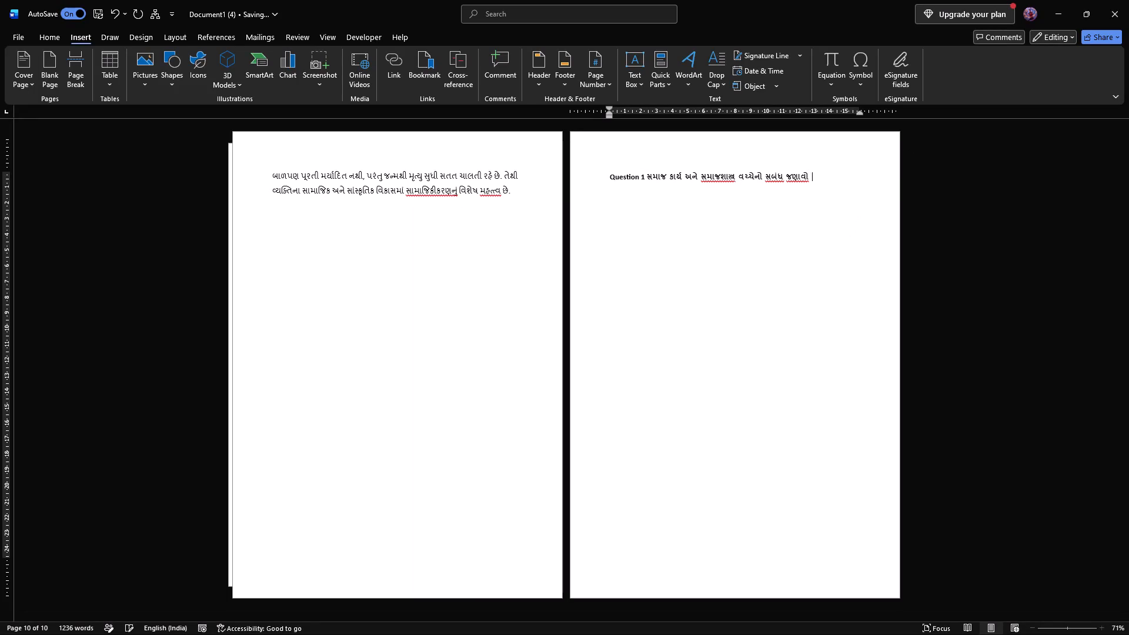
text(5 mark)
key(space)
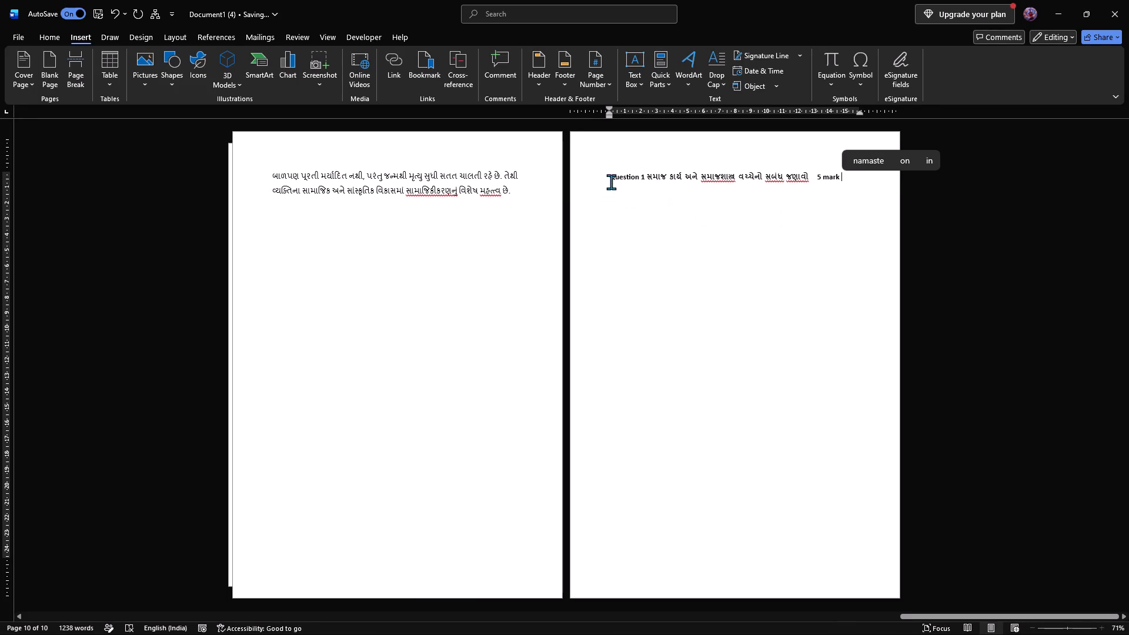
Set the font size of the whole Question 1 heading, including its mark text, to 16.
drag(607, 175, 855, 193)
click(46, 41)
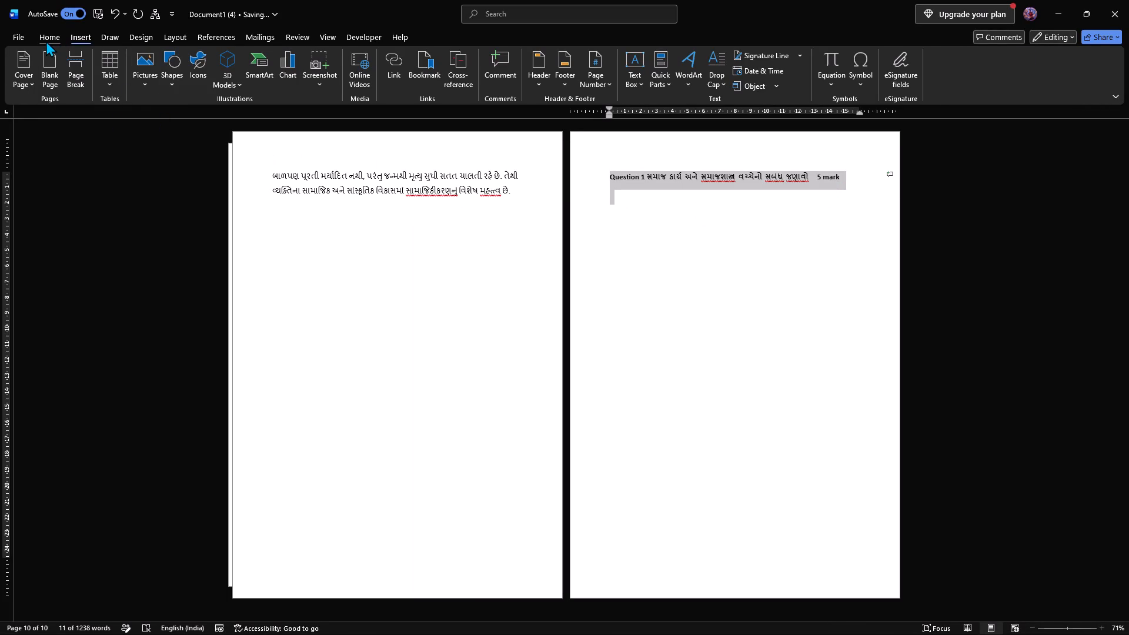
click(206, 58)
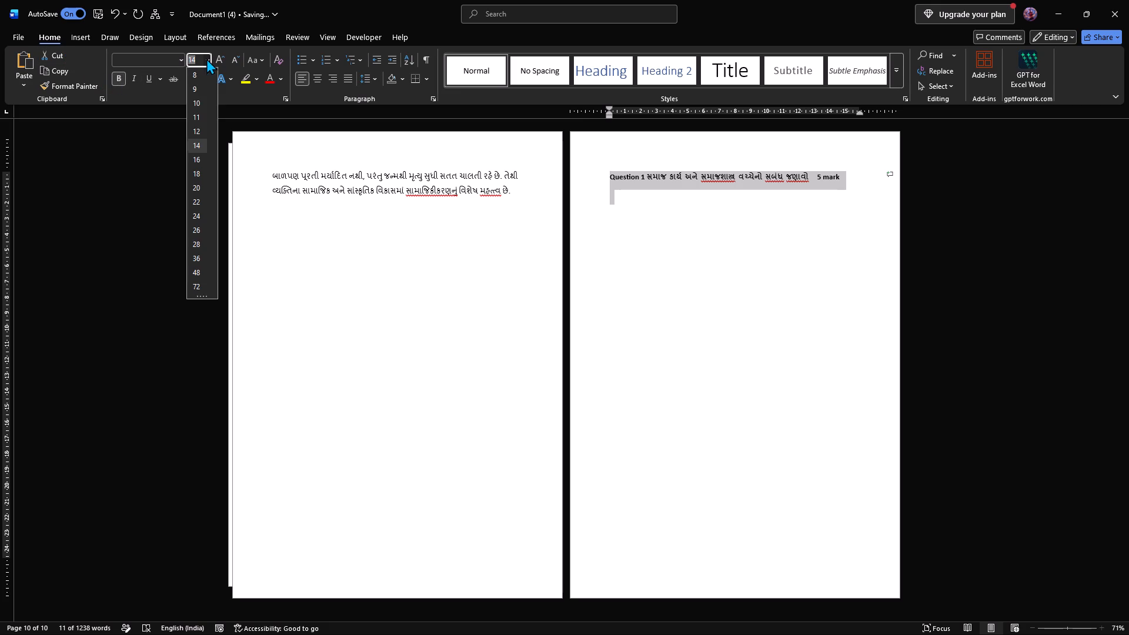
click(201, 156)
click(843, 248)
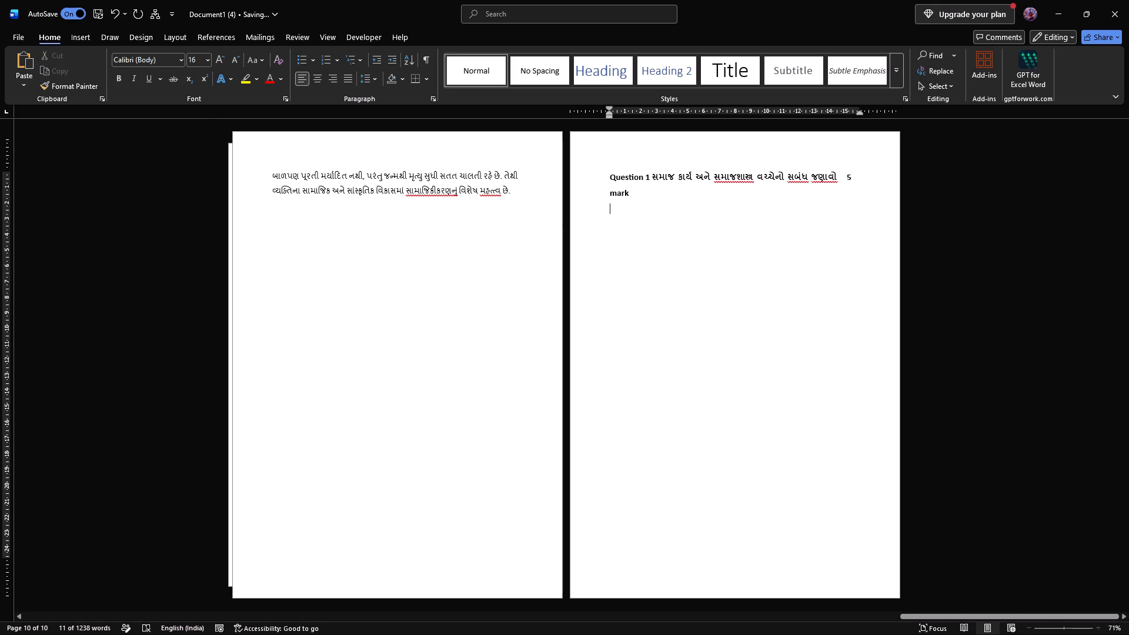
Move "5 mark" onto its own line below the question, with a leading period and spaces pushing it to the page's right margin.
click(847, 176)
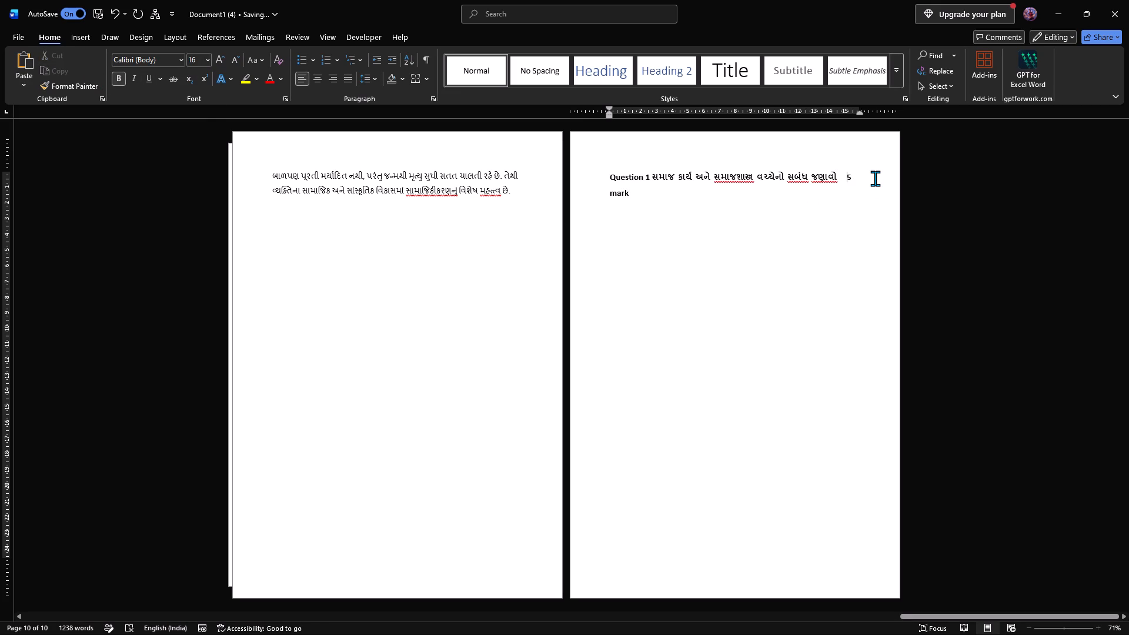
key(Return)
key(space)
key(space)
key(space)
key(space)
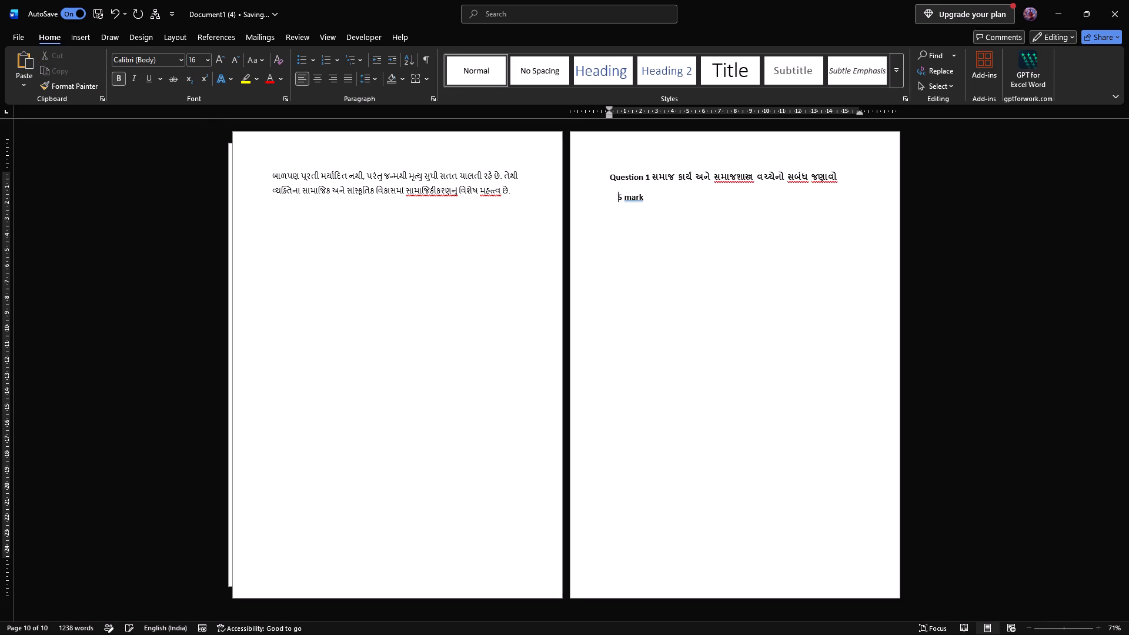
text(.)
key(space)
key(BackSpace)
key(BackSpace)
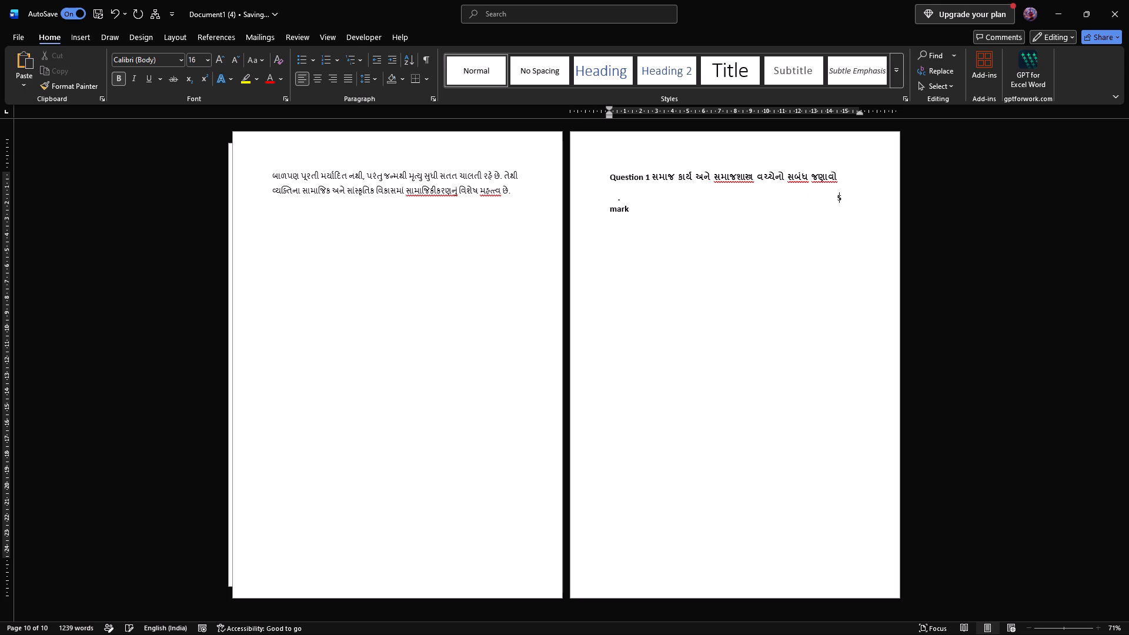
key(BackSpace)
key(BackSpace)
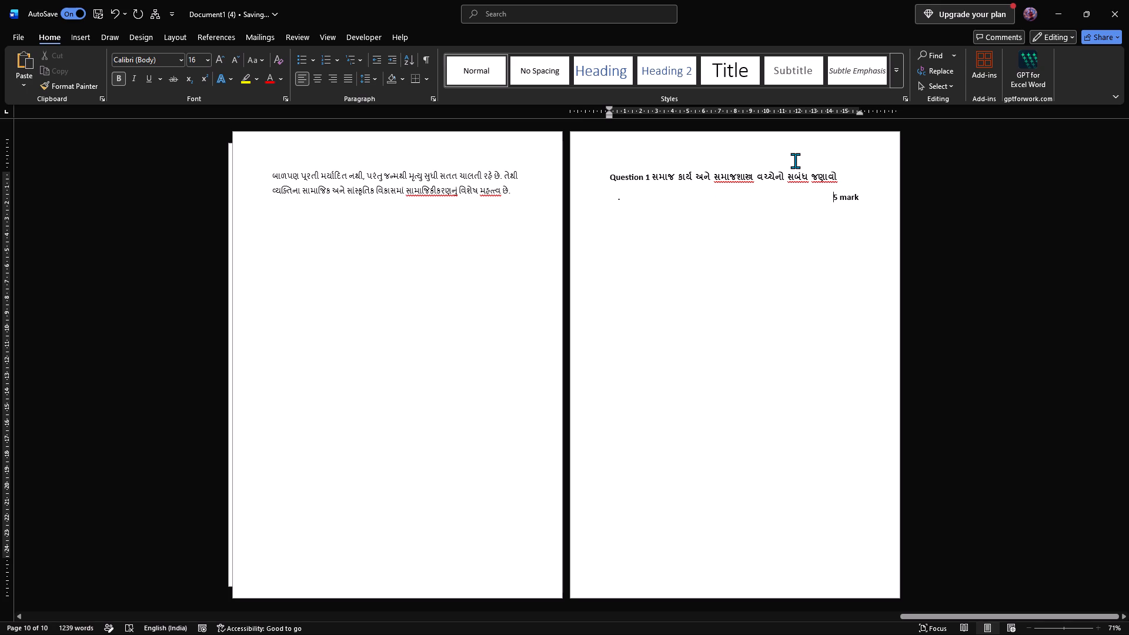
Widen the gap between "Question 1" and the Gujarati question text with four extra spaces.
click(652, 176)
key(space)
key(space)
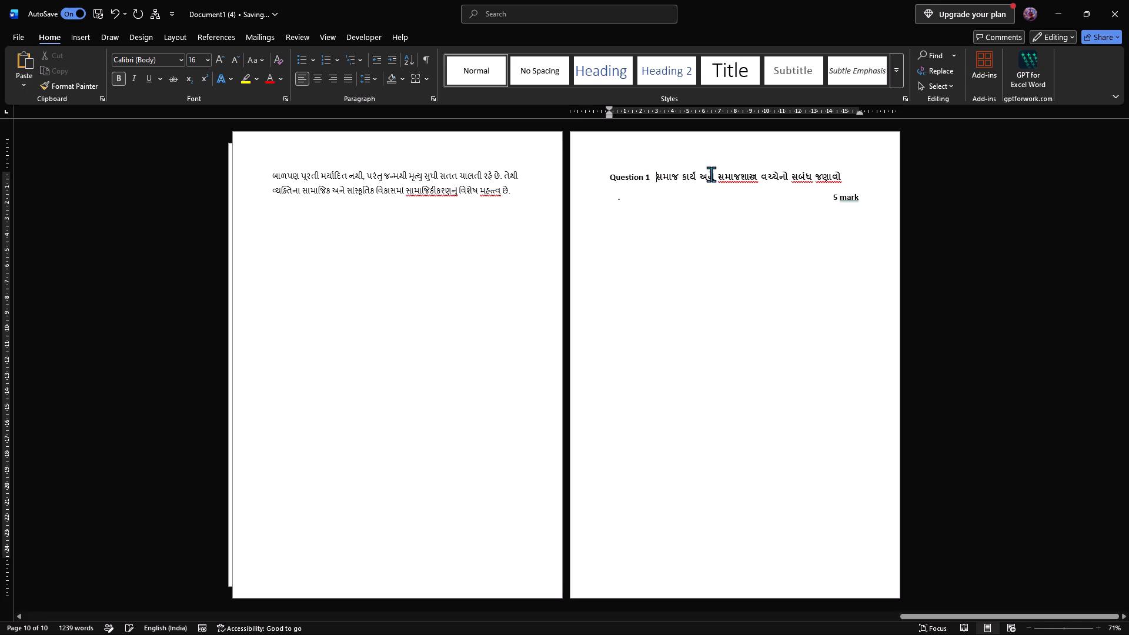
key(space)
key(space)
Start a new empty line below "5 mark" for the answer.
click(875, 217)
click(881, 202)
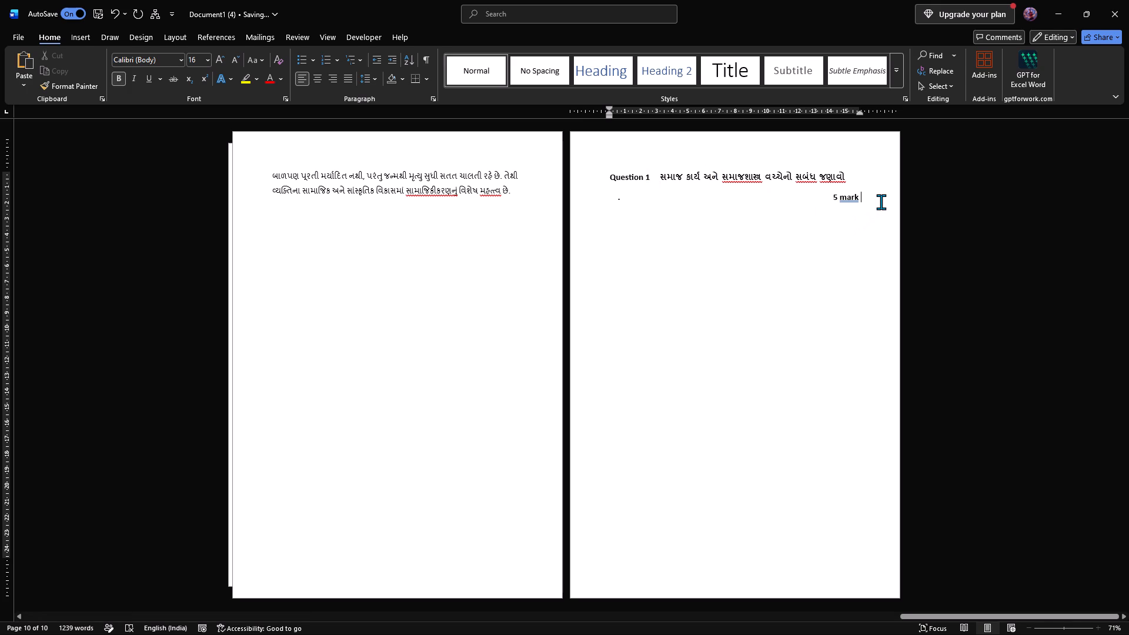
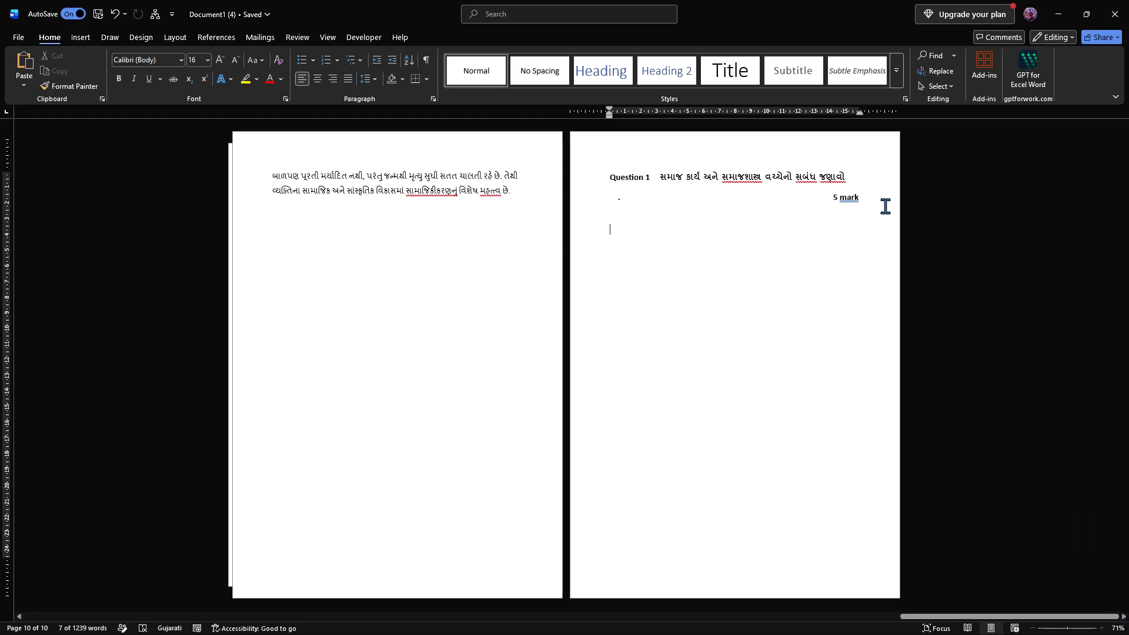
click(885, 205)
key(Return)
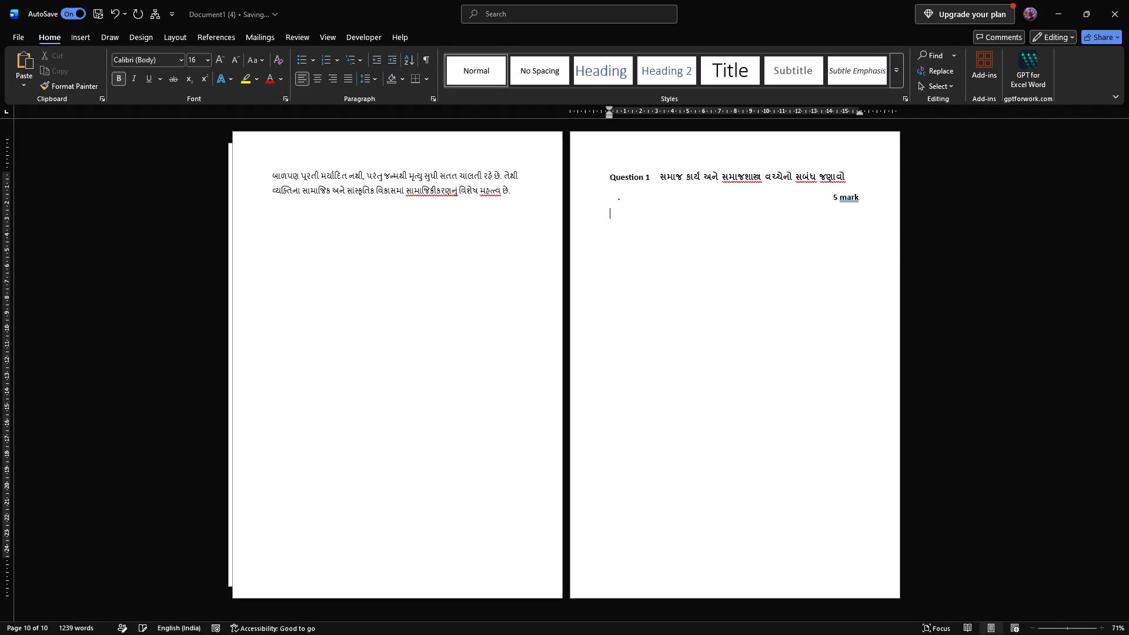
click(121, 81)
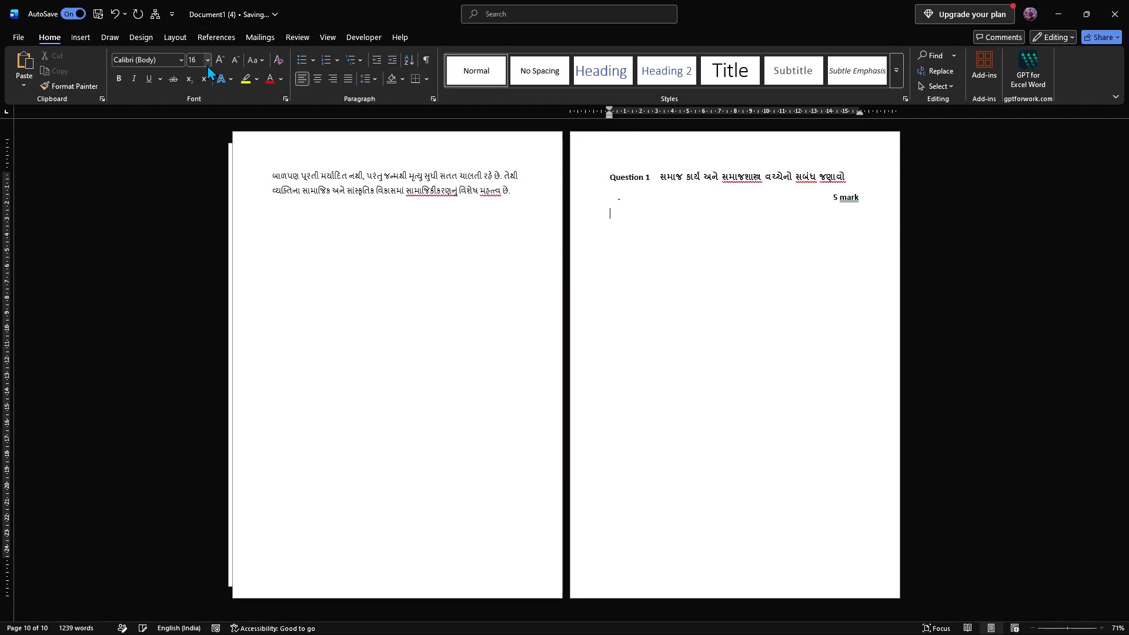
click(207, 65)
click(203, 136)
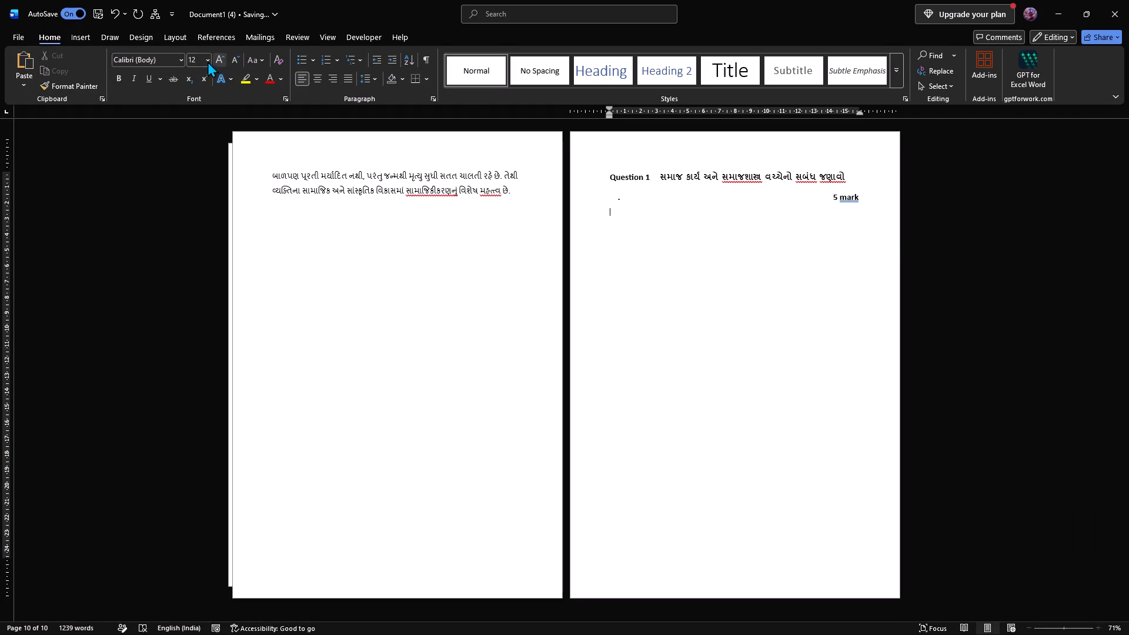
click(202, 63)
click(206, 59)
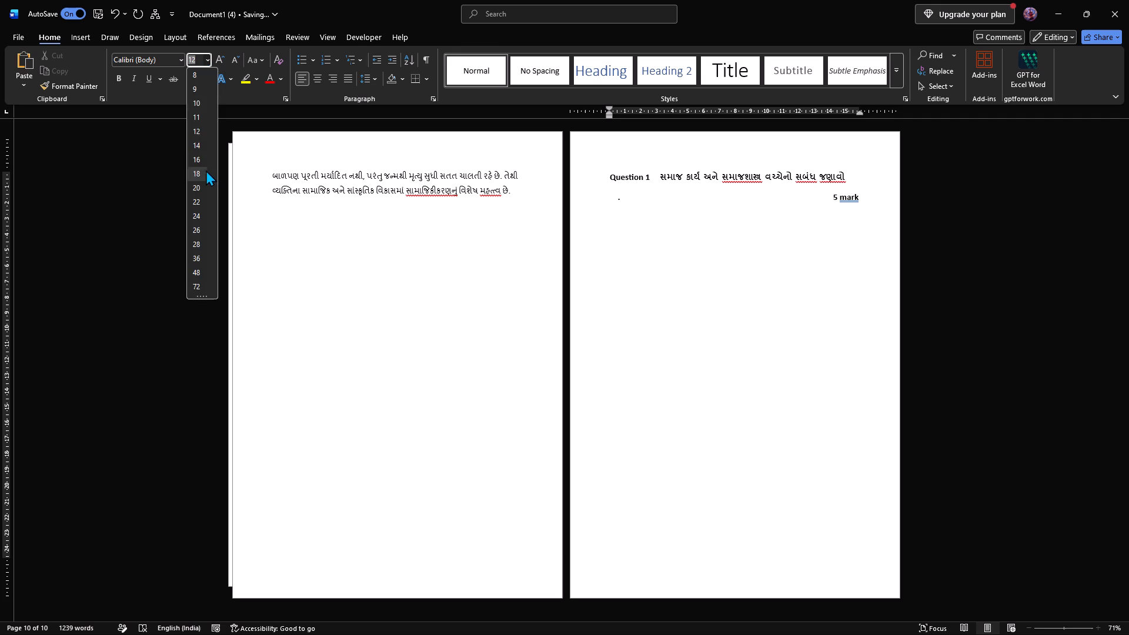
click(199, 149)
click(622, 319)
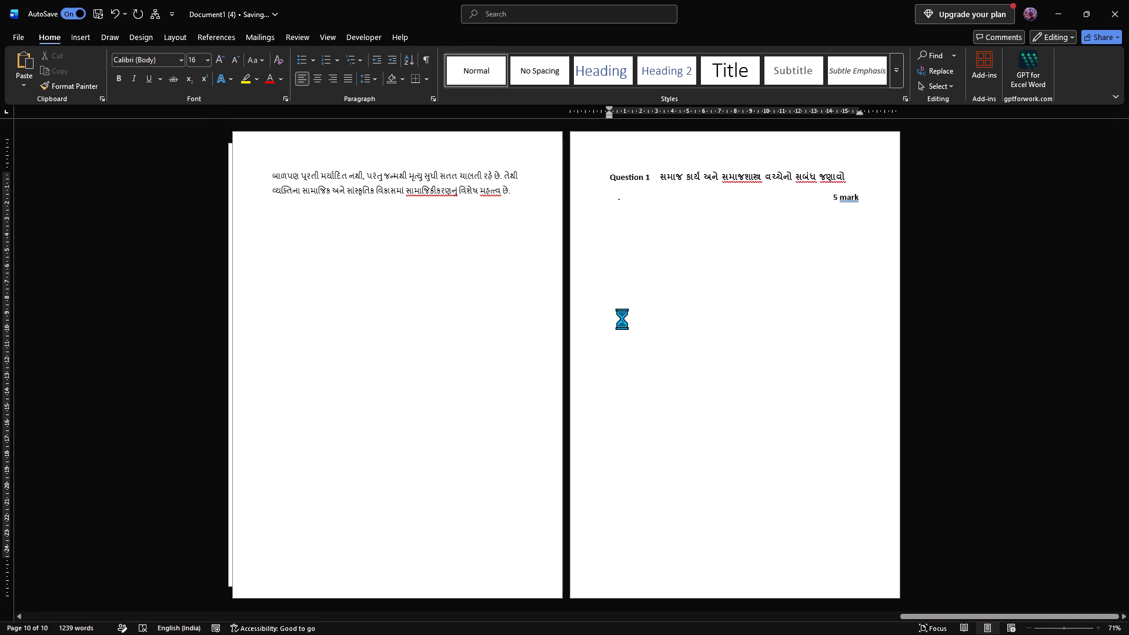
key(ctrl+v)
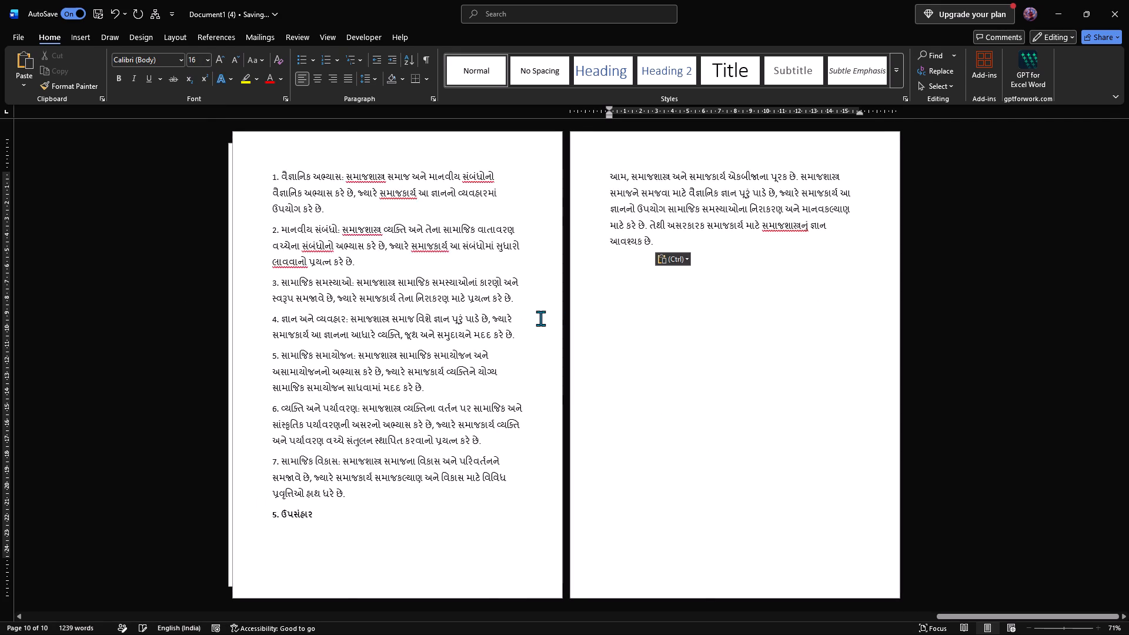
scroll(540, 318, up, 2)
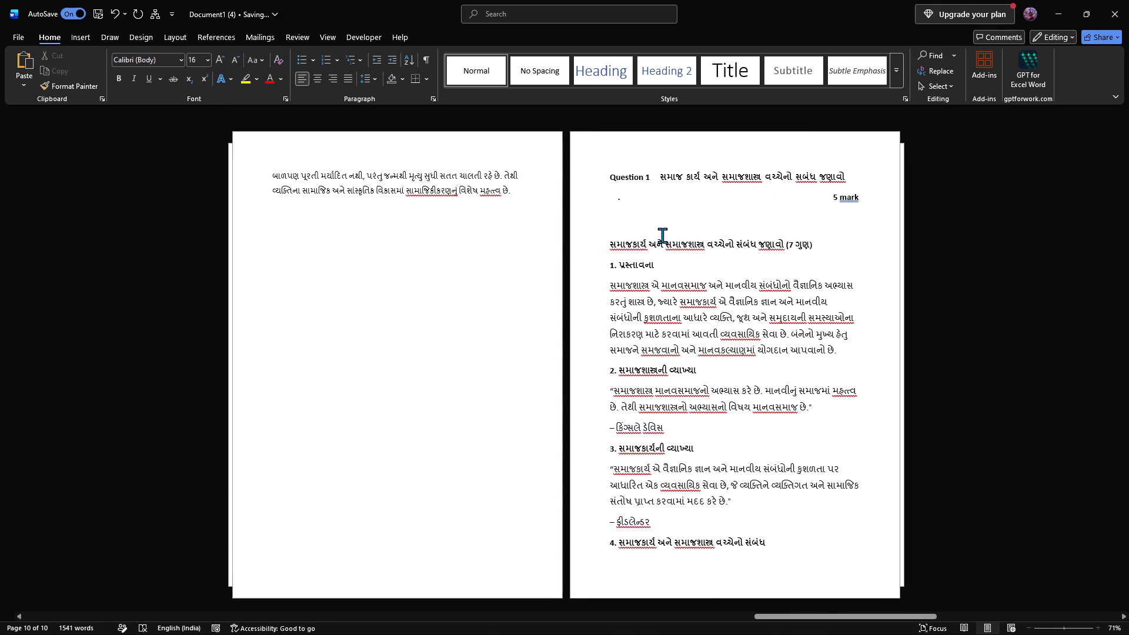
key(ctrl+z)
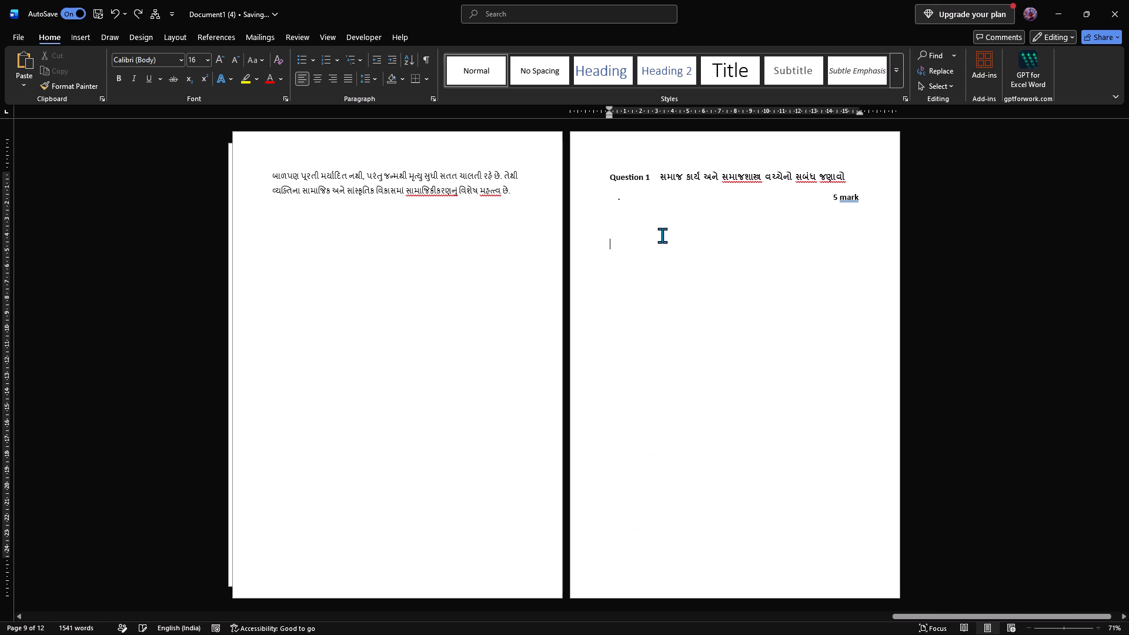
Paste the copied ChatGPT answer directly below the "5 mark" line, with bold off and font size 14.
click(122, 77)
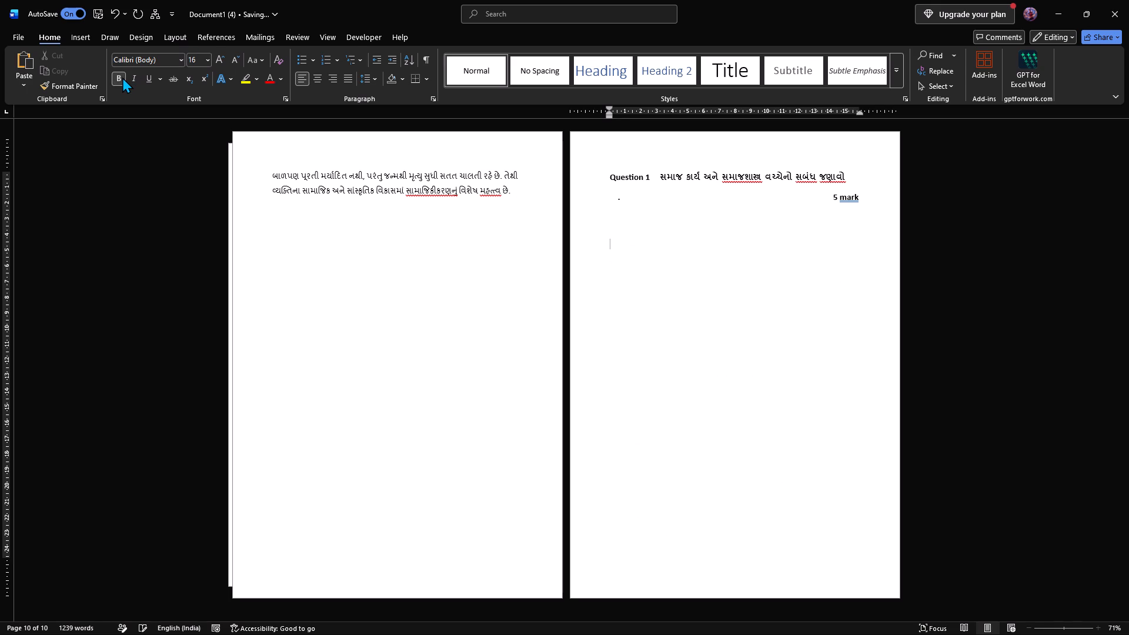
click(122, 77)
click(207, 59)
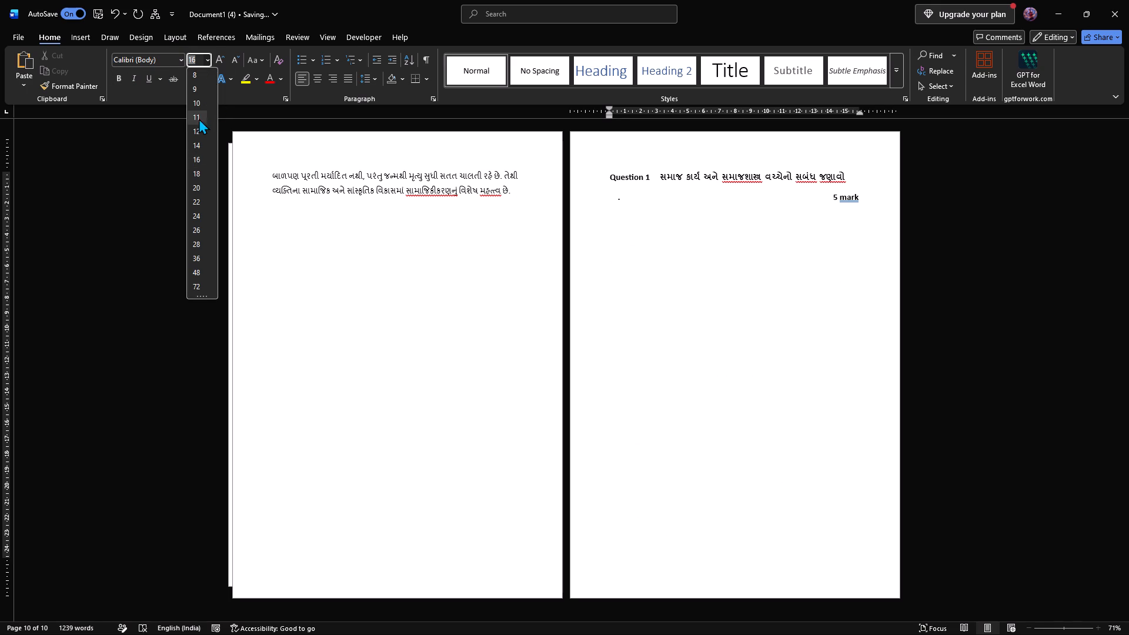
click(195, 143)
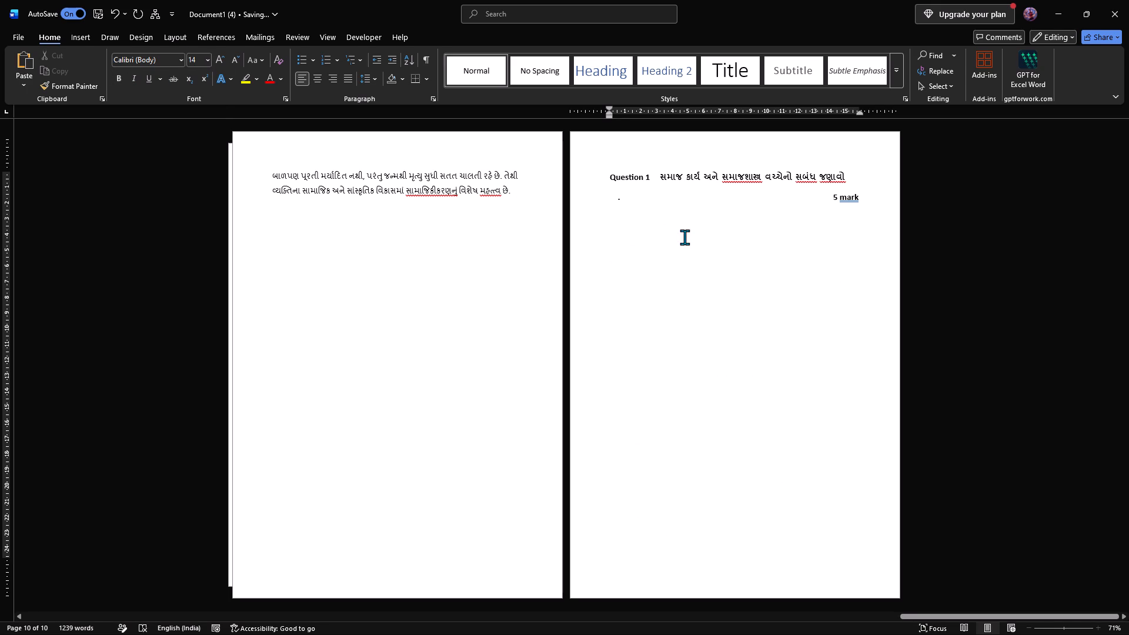
click(684, 237)
click(627, 221)
key(ctrl+v)
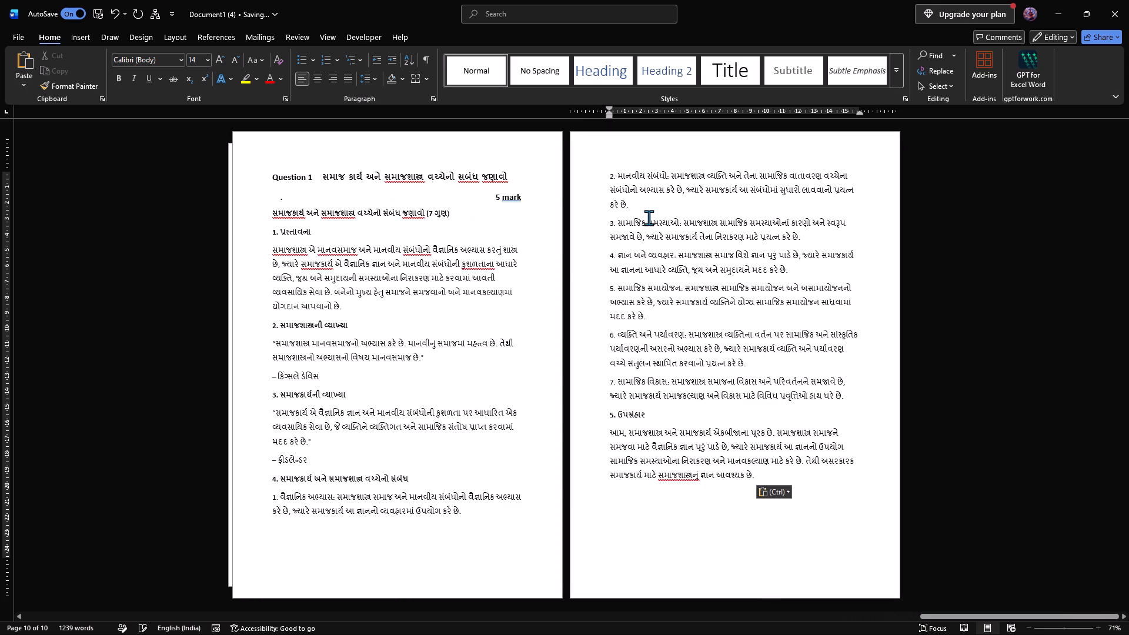
Delete the repeated question title ending in "(7 ગુણ)" above "1. પ્રસ્તાવના" in the pasted answer.
drag(277, 219, 456, 222)
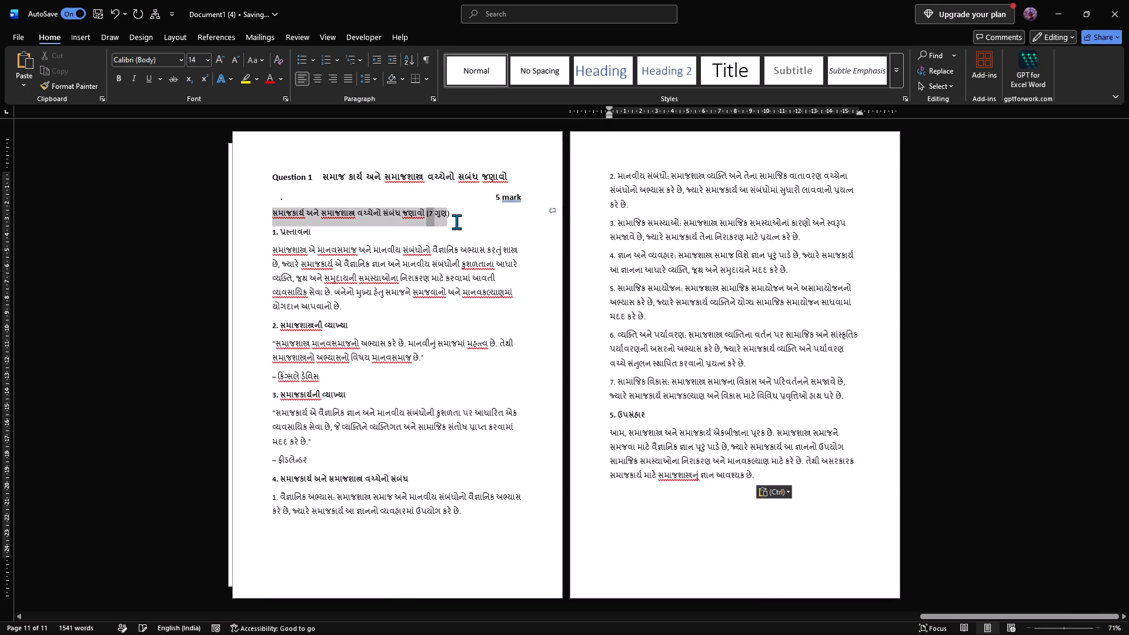
drag(456, 222, 462, 222)
key(BackSpace)
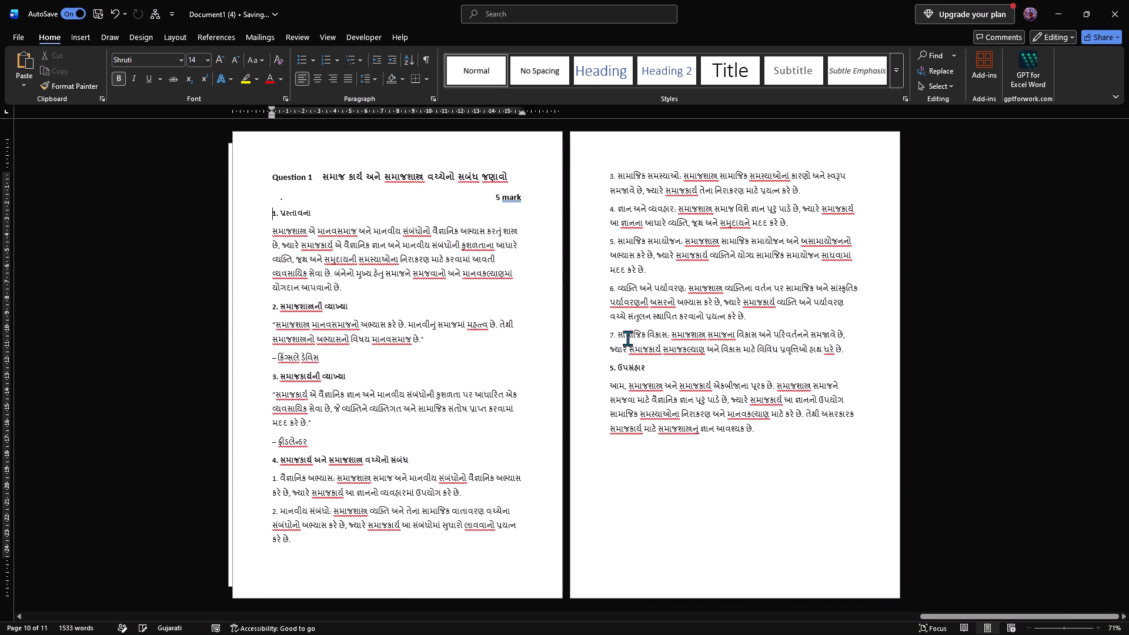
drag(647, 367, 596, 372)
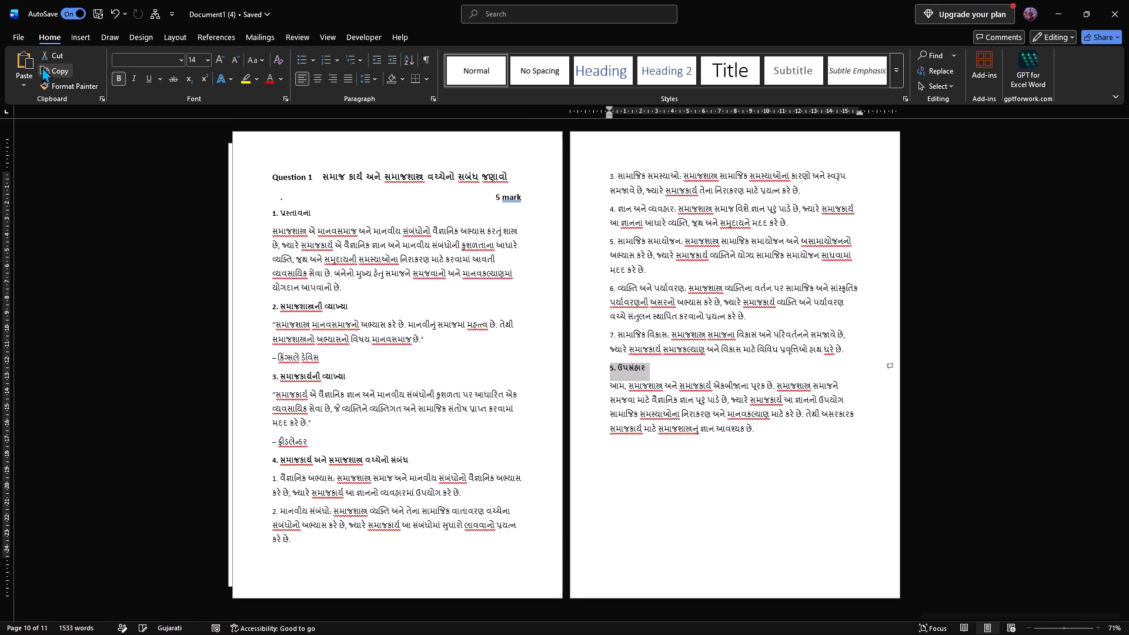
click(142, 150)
Insert a page break on the line after the answer's closing ઉપસંહાર paragraph.
click(780, 474)
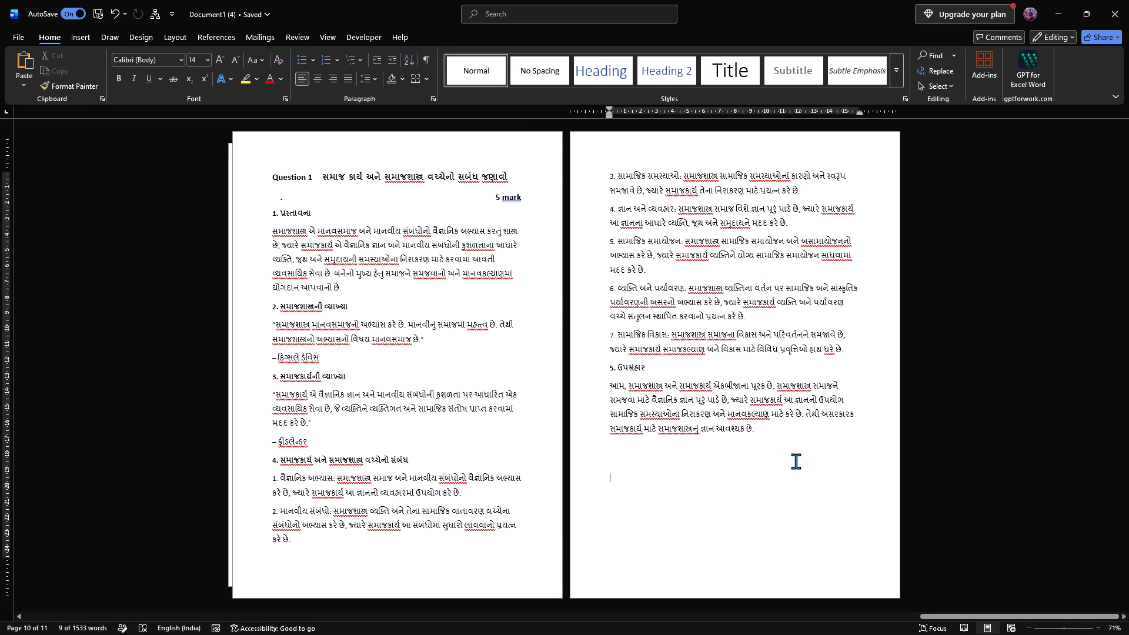
click(807, 438)
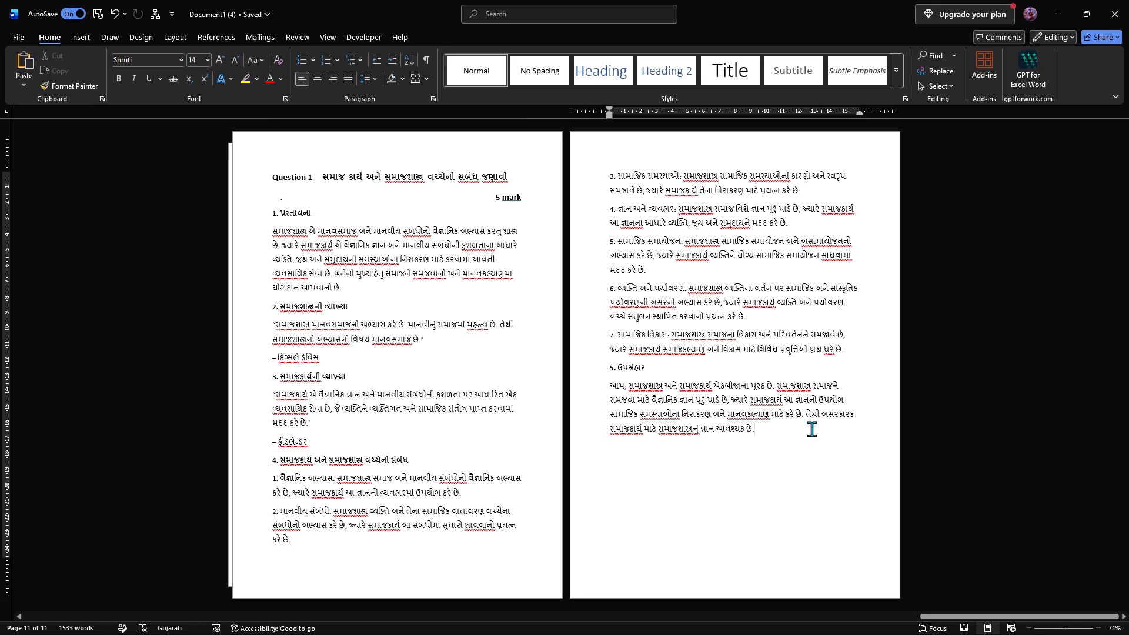
click(846, 447)
click(77, 41)
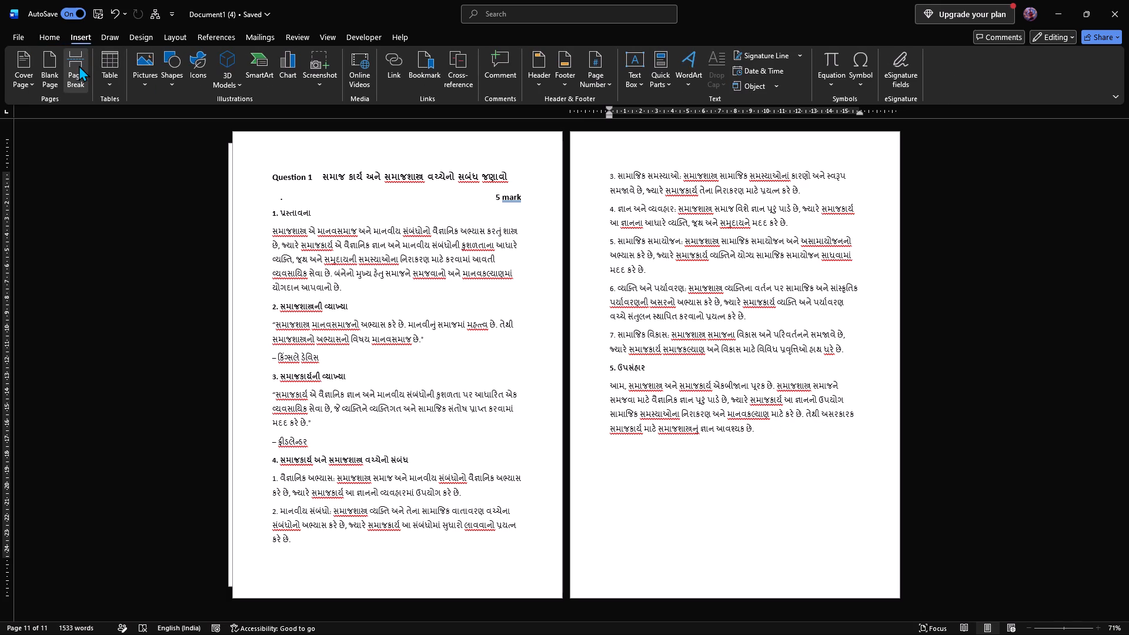
click(79, 65)
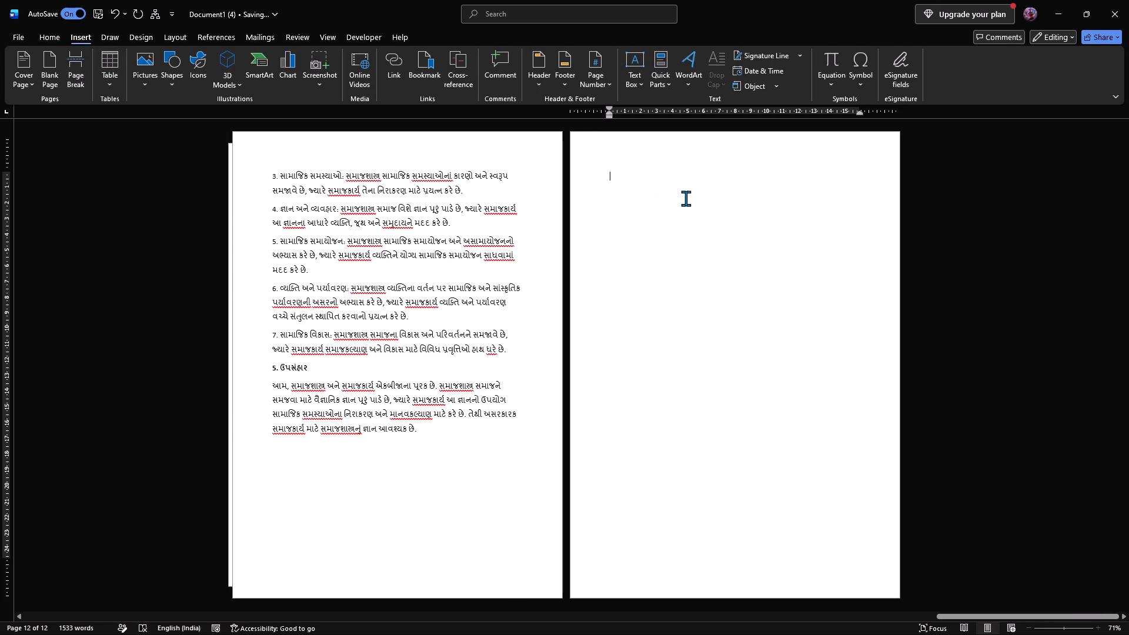
Start the new page with the label "Question 2." followed by a space.
text(question 2/)
key(BackSpace)
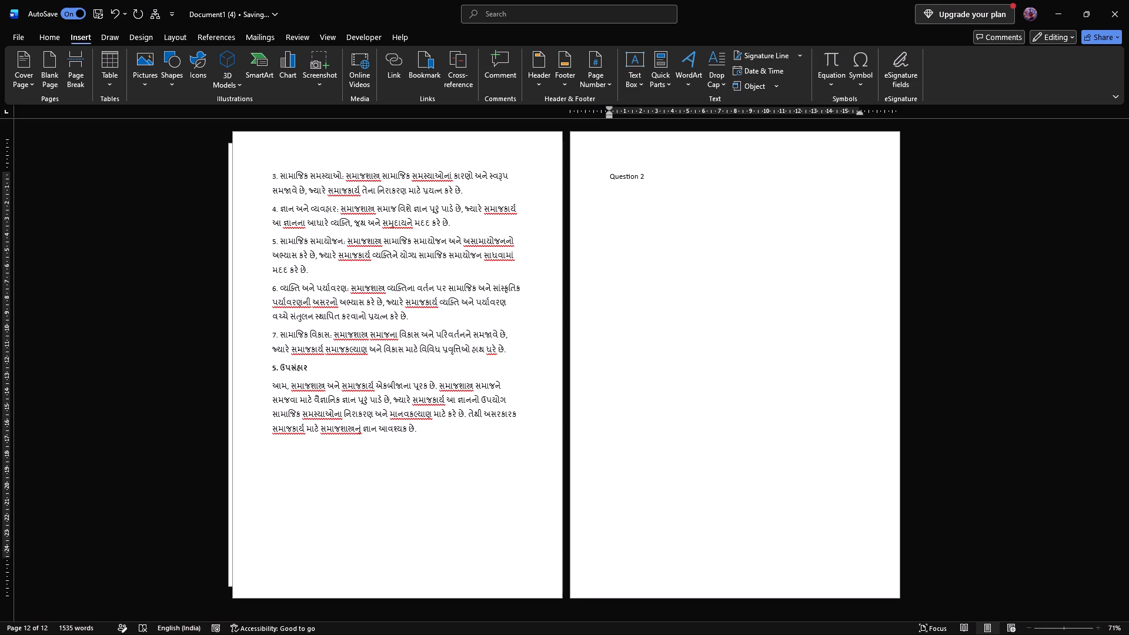
text(.)
key(space)
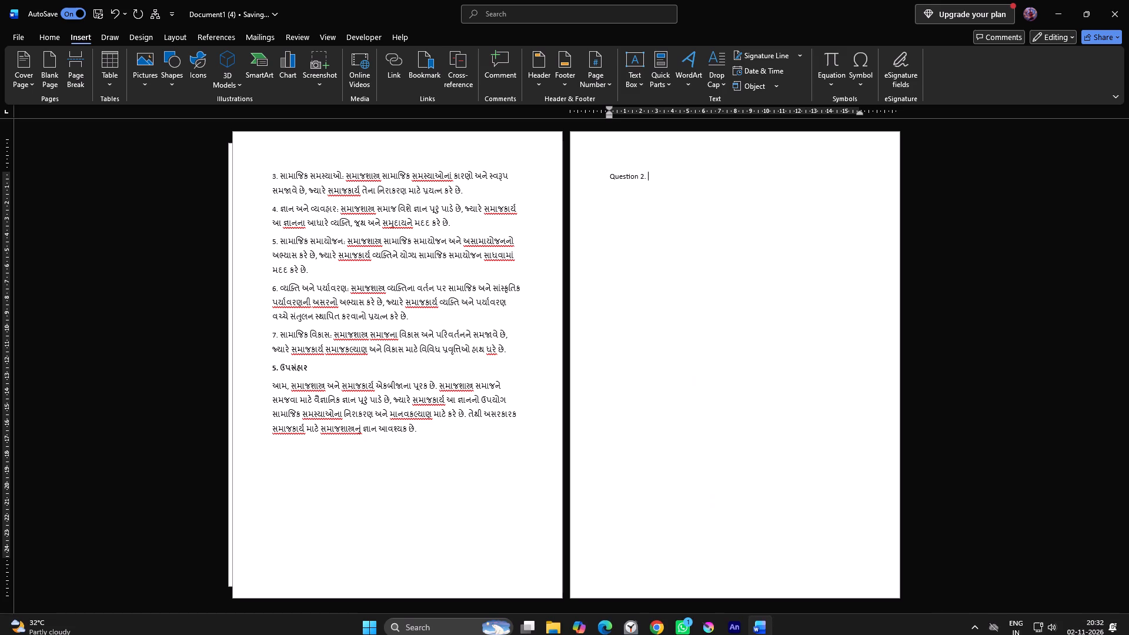
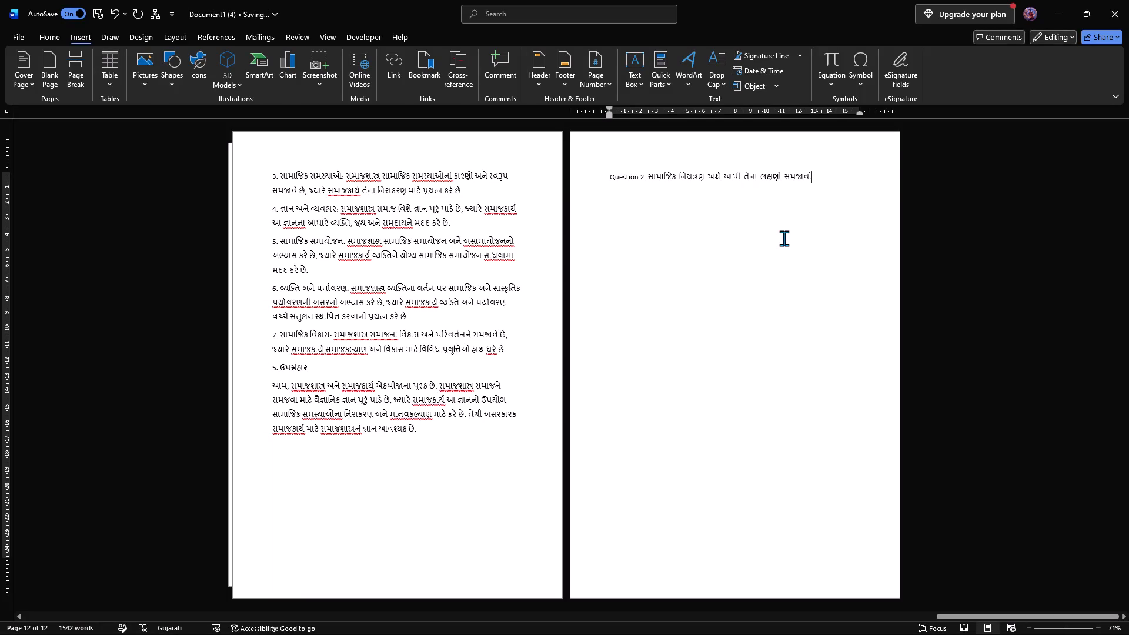
Add "5 mark" after the Question 2 title on the same line, separated by a run of spaces.
key(space)
key(space)
key(space)
key(space)
key(space)
key(space)
key(space)
key(space)
key(space)
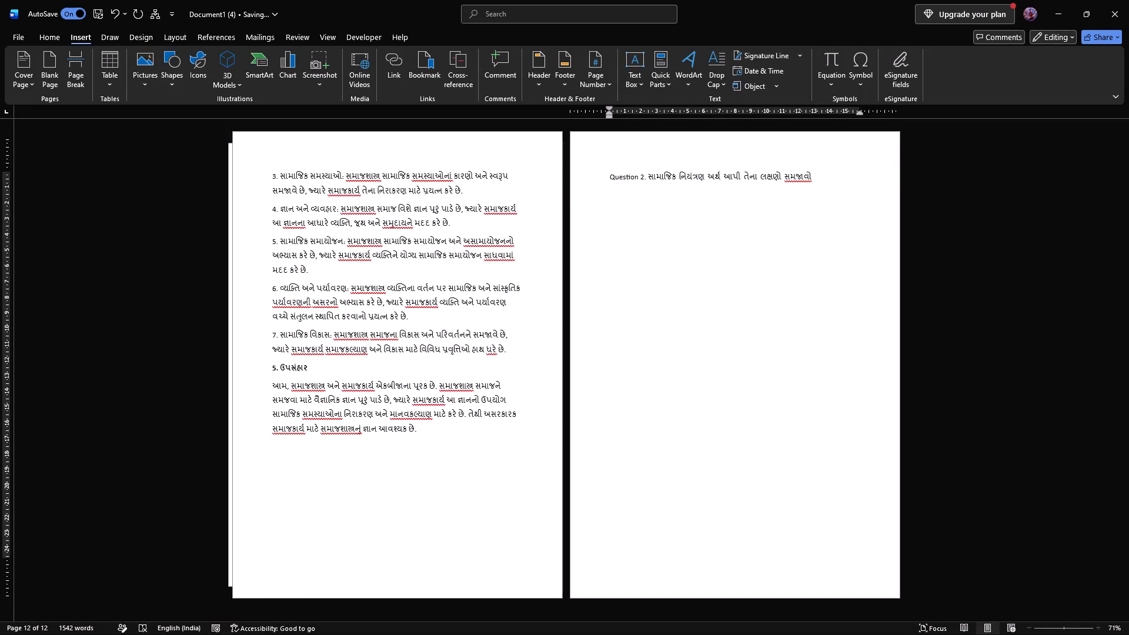
text(5 mark)
key(space)
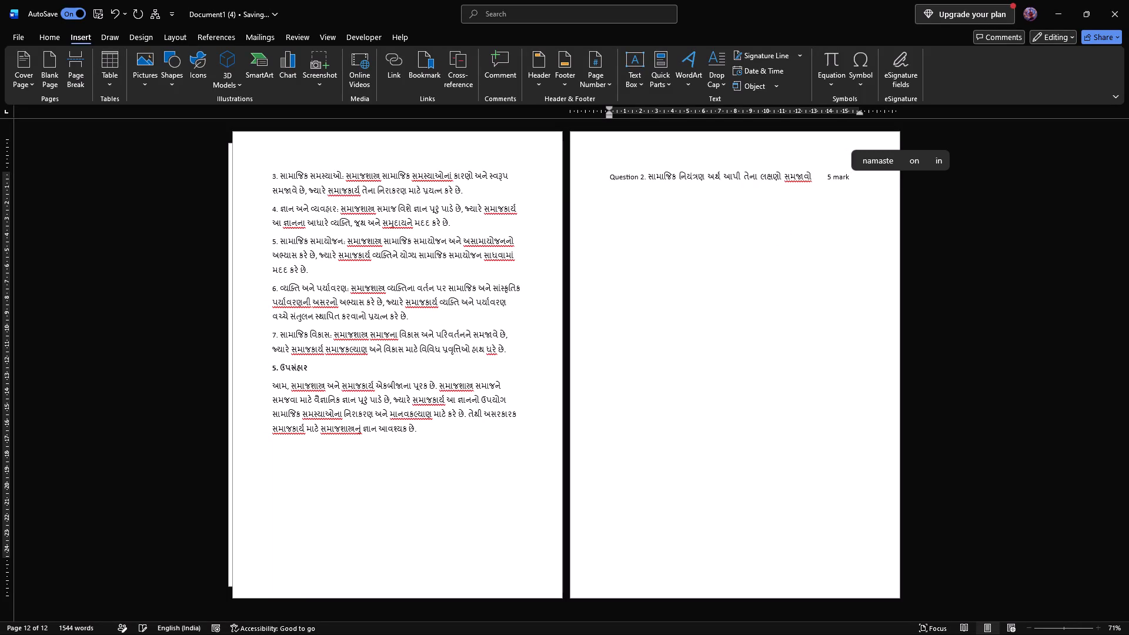
Make the whole Question 2 heading, including "5 mark", bold with font size 16.
drag(608, 183, 842, 205)
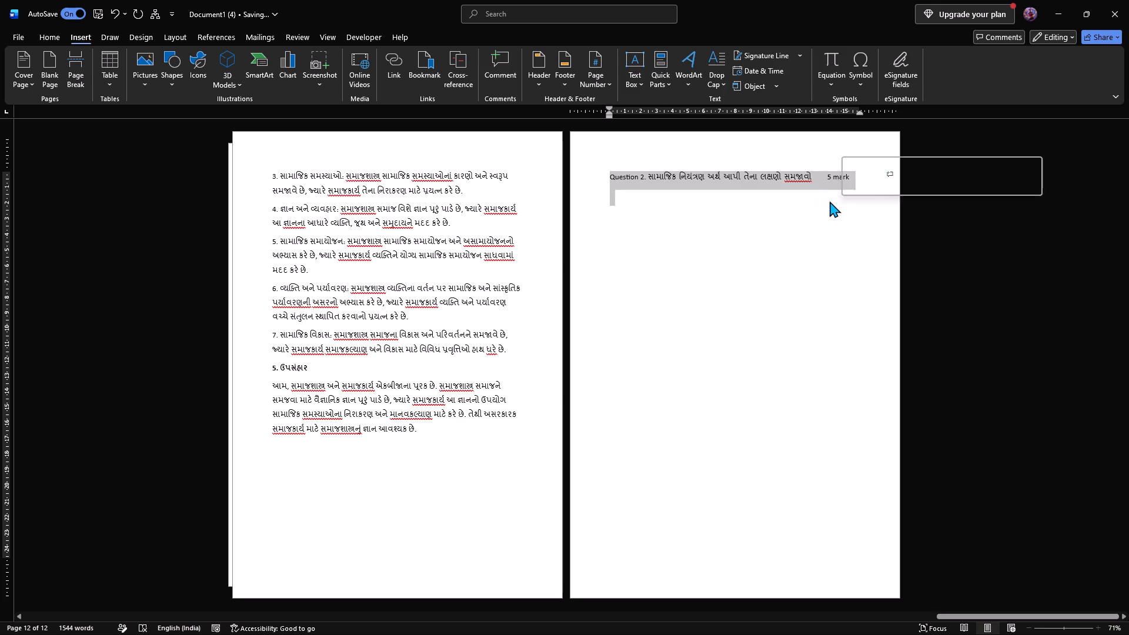
click(44, 35)
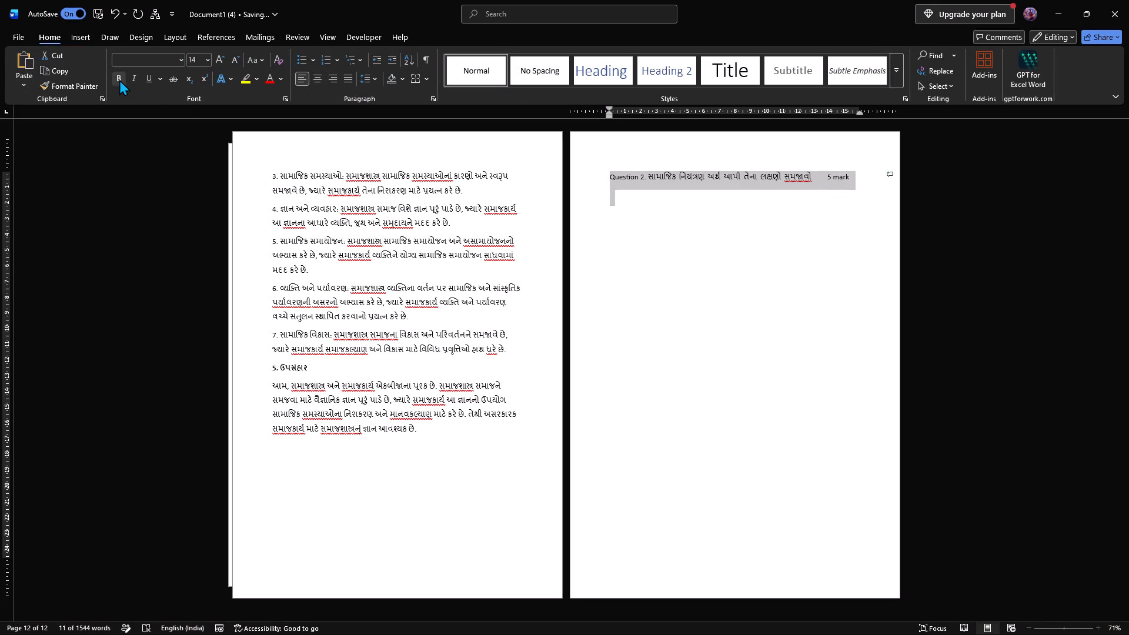
click(119, 79)
click(207, 64)
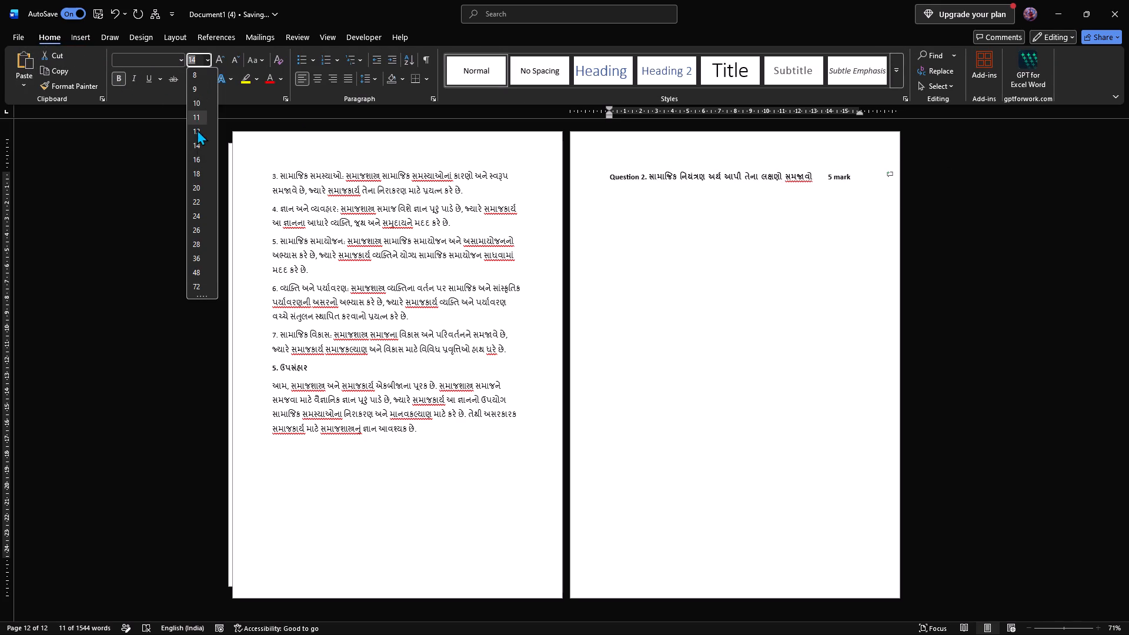
click(197, 155)
click(789, 198)
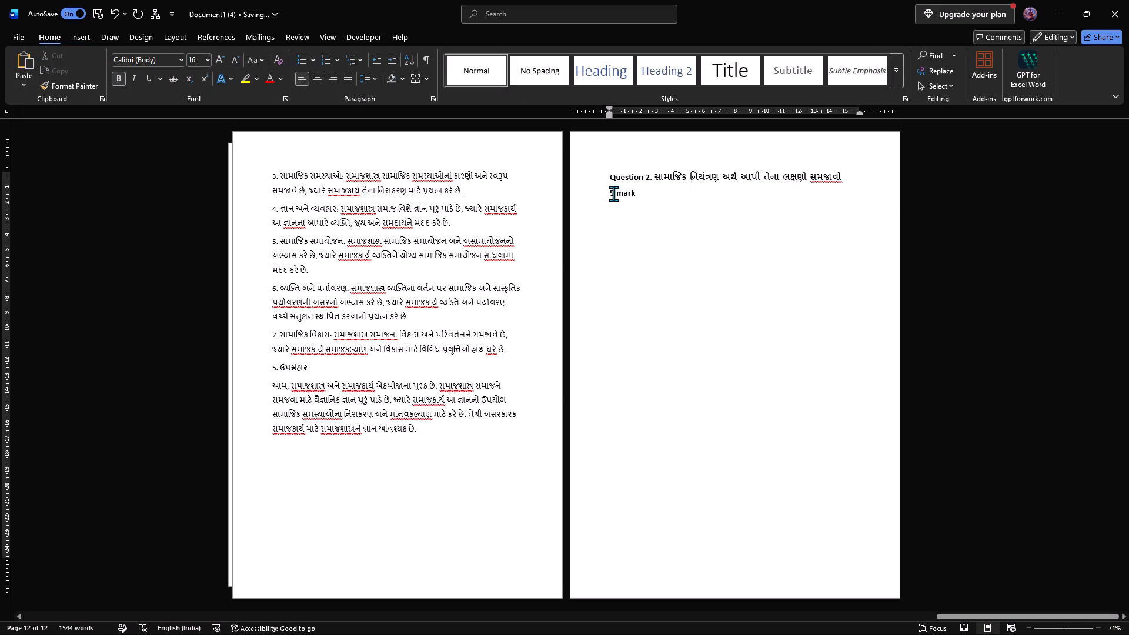
Put a period before "5 mark" on the heading's second line and pad with spaces so "5 mark" ends at the right margin.
click(609, 195)
text(.)
key(space)
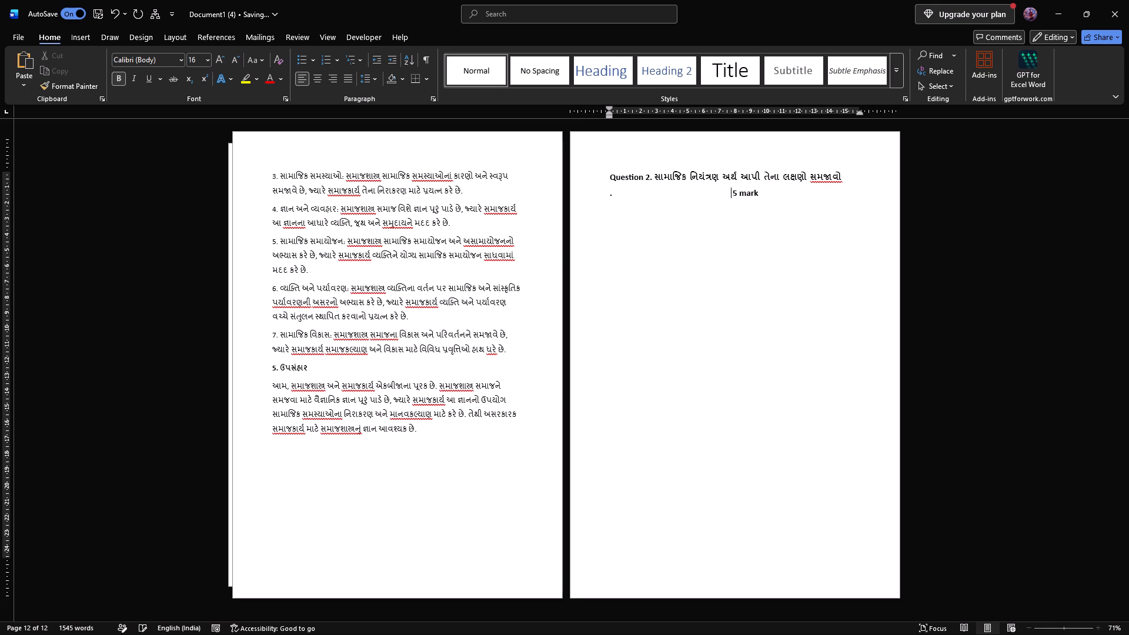
key(space)
key(space)
key(space)
key(space)
key(space)
key(space)
key(space)
key(space)
key(space)
key(space)
key(space)
key(space)
key(space)
key(space)
key(space)
key(space)
key(space)
key(space)
key(space)
key(space)
key(BackSpace)
key(BackSpace)
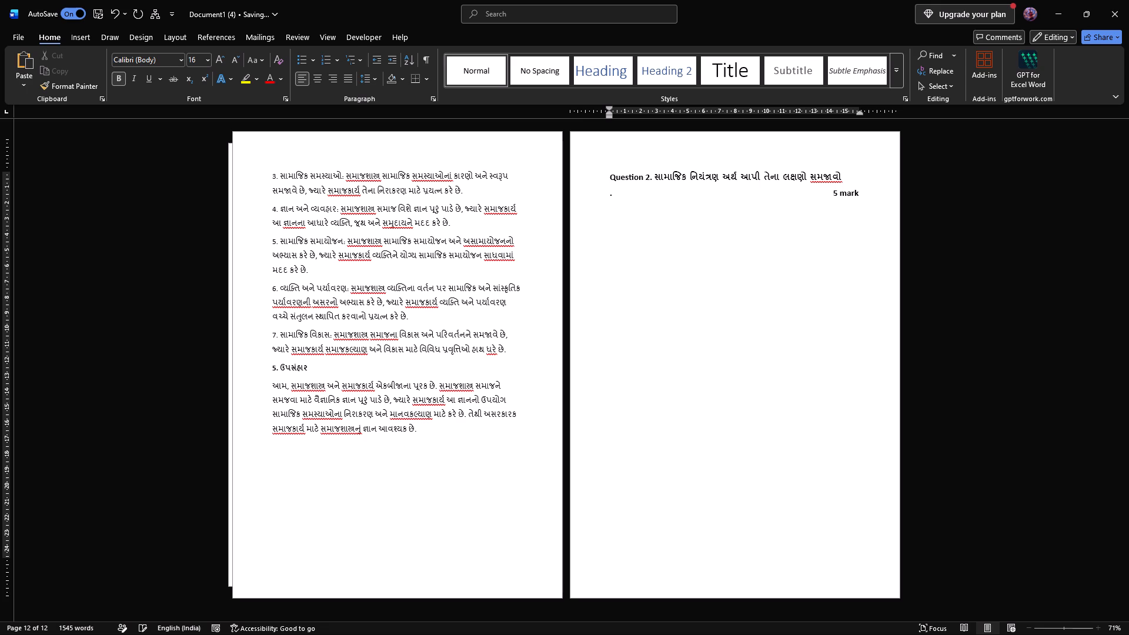
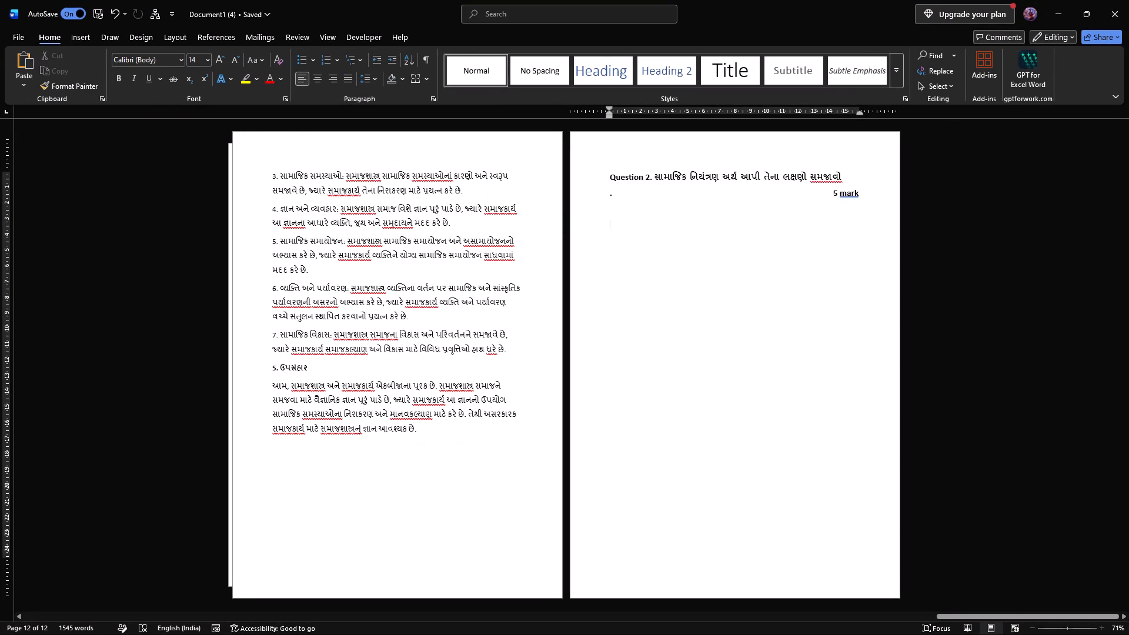
key(ctrl+v)
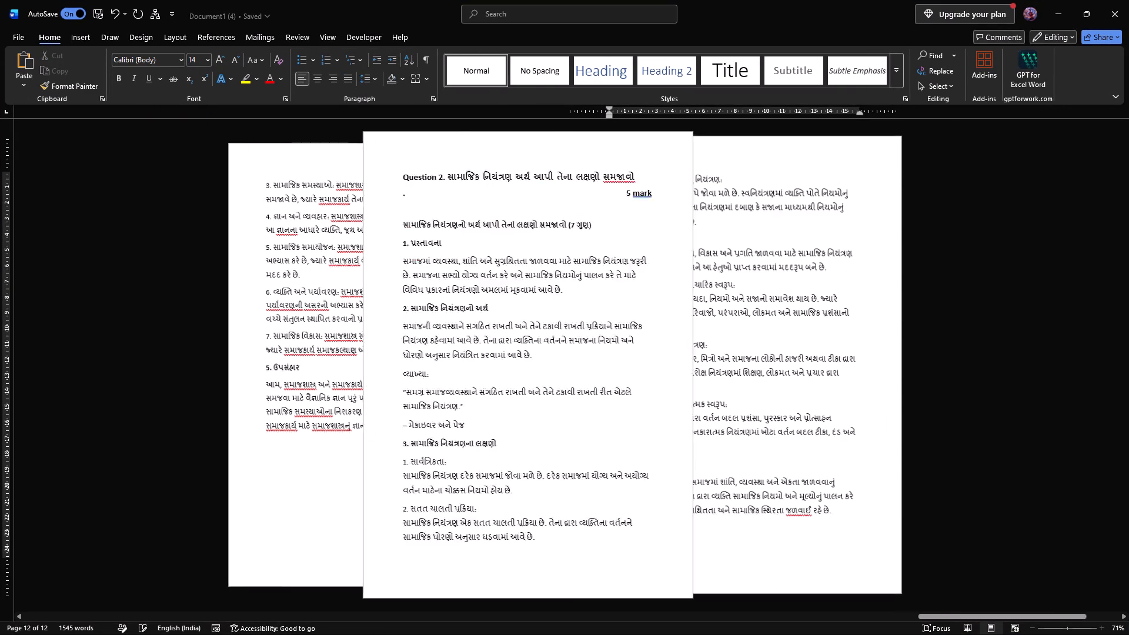
Delete the pasted duplicate title line ending in "(7 ગુણ)" and the gap above "1. પ્રસ્તાવના".
drag(275, 224, 341, 228)
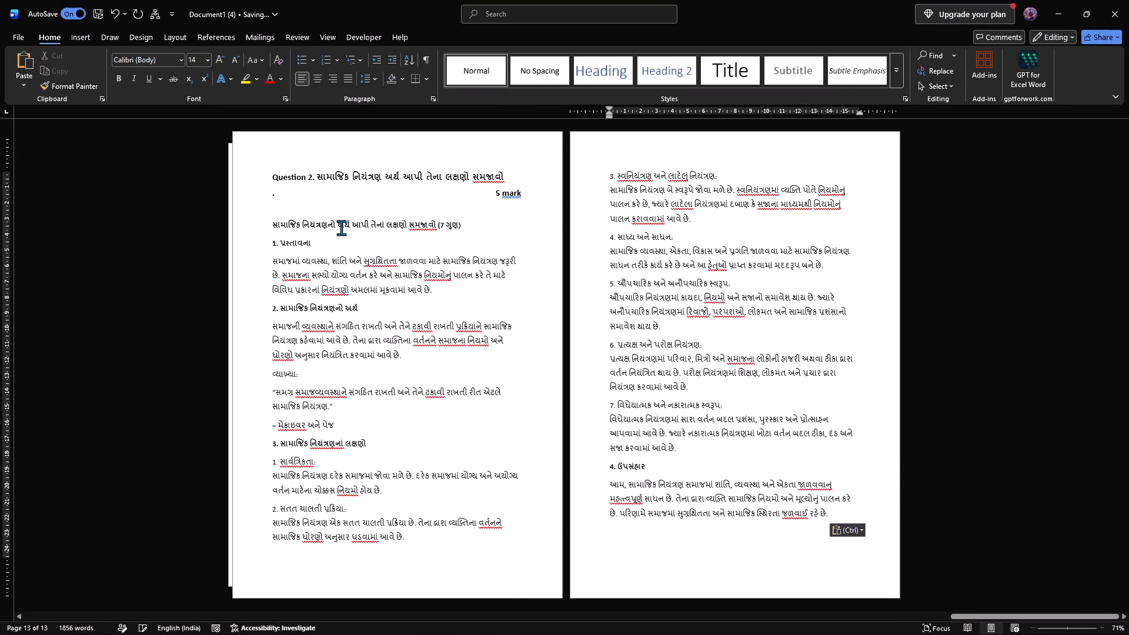
drag(341, 228, 487, 227)
key(BackSpace)
key(BackSpace)
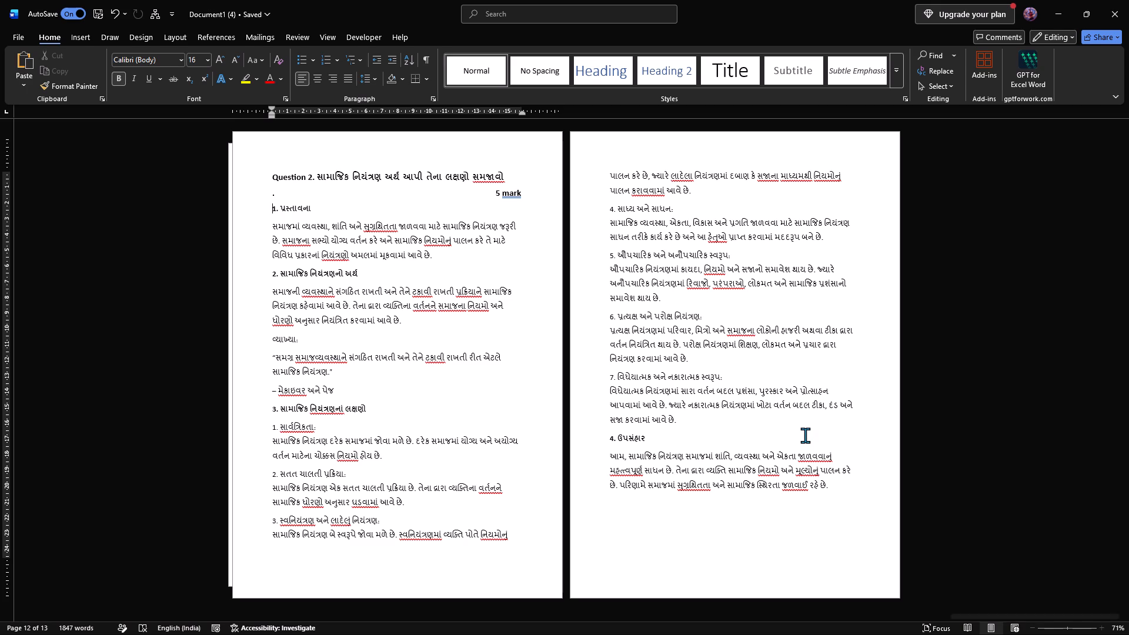
Insert a page break after the last paragraph of the Question 2 answer's ઉપસંહાર section.
click(853, 484)
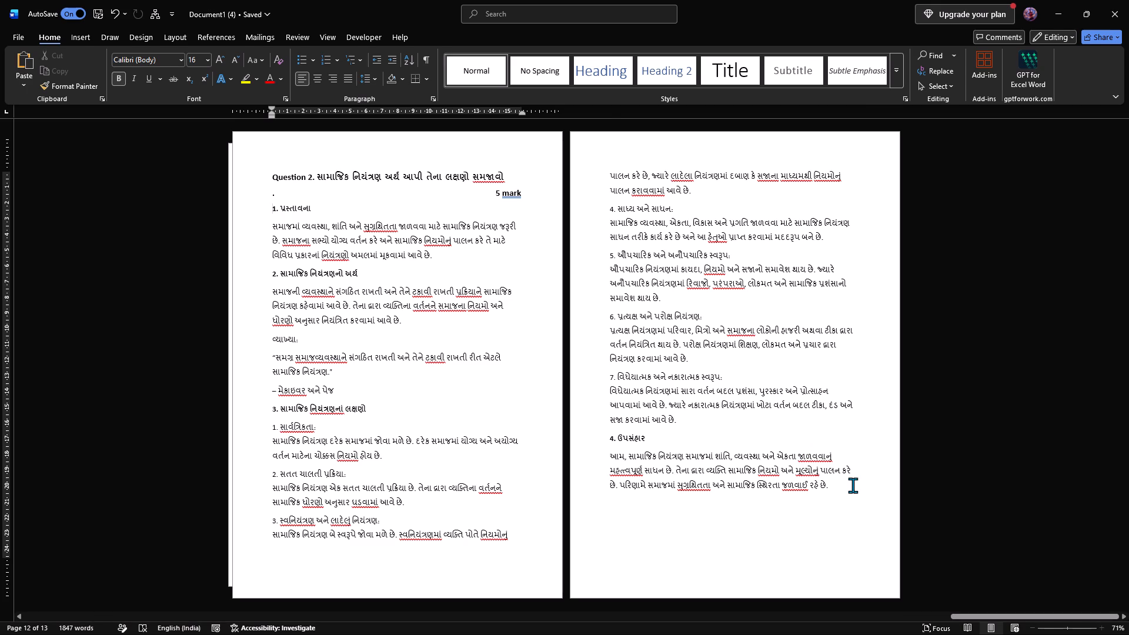
click(71, 39)
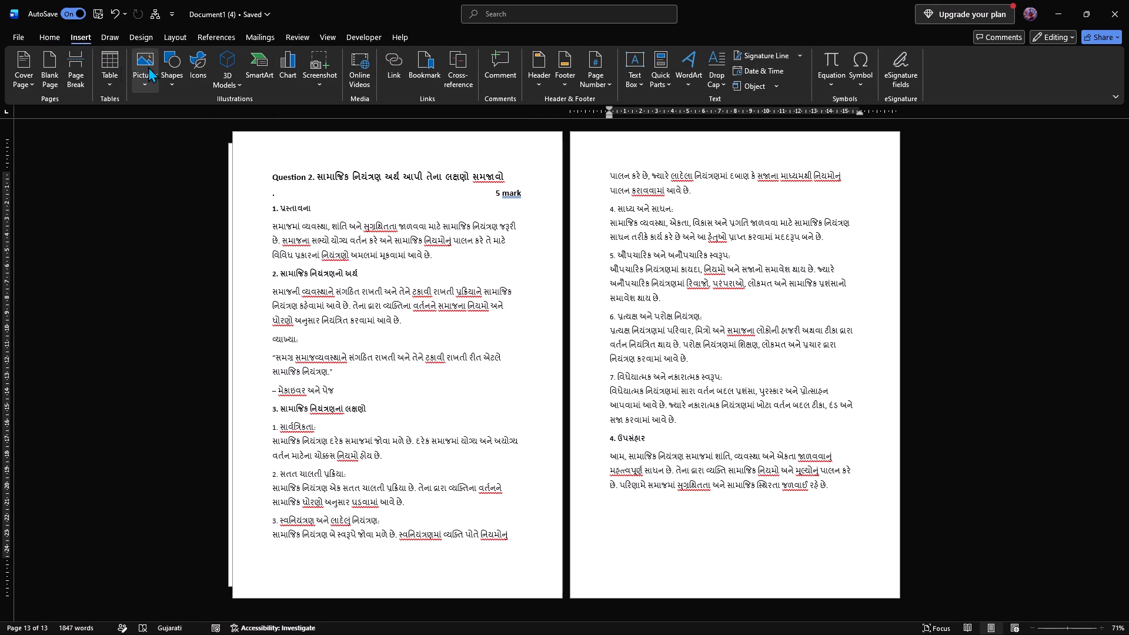
click(65, 65)
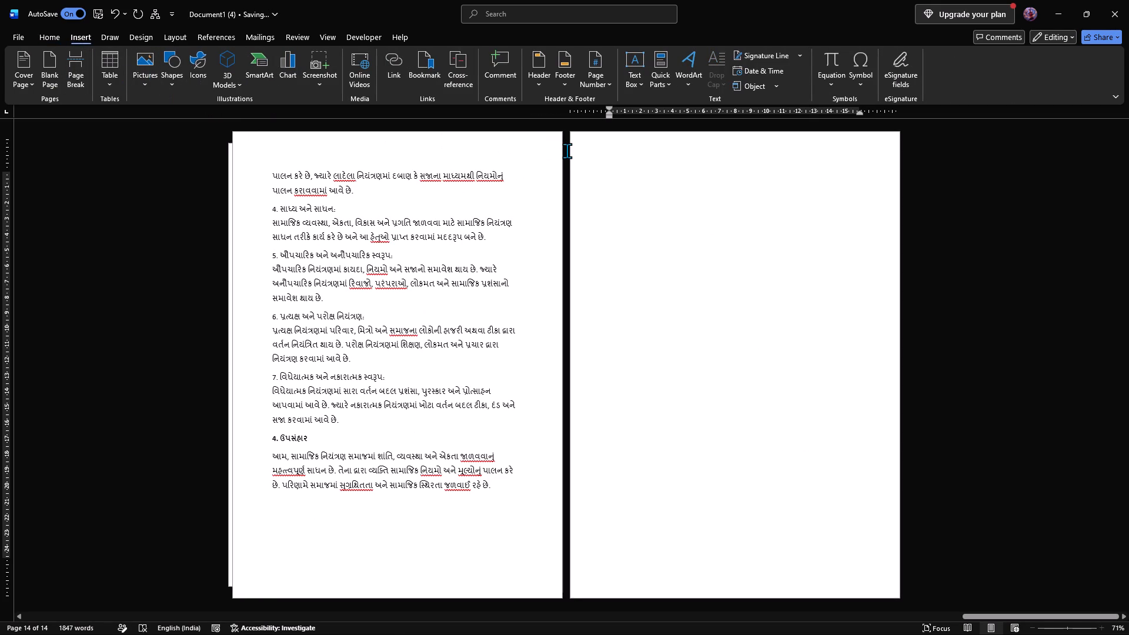
Start the new page's heading with the label "Question 3." followed by a space.
text(question)
key(space)
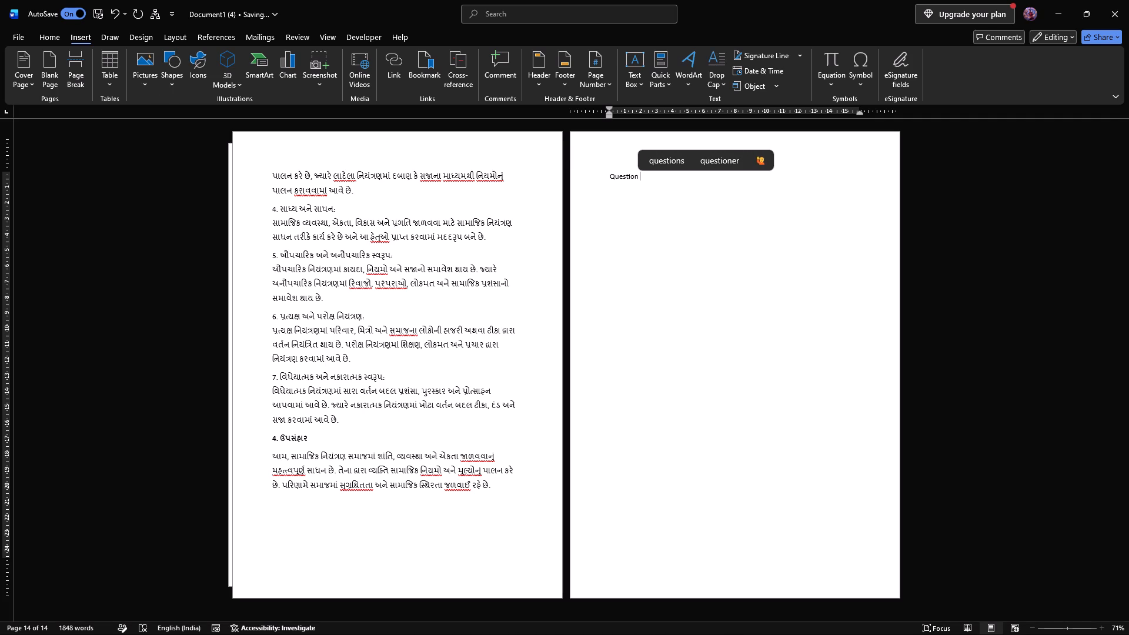
key(3)
key(space)
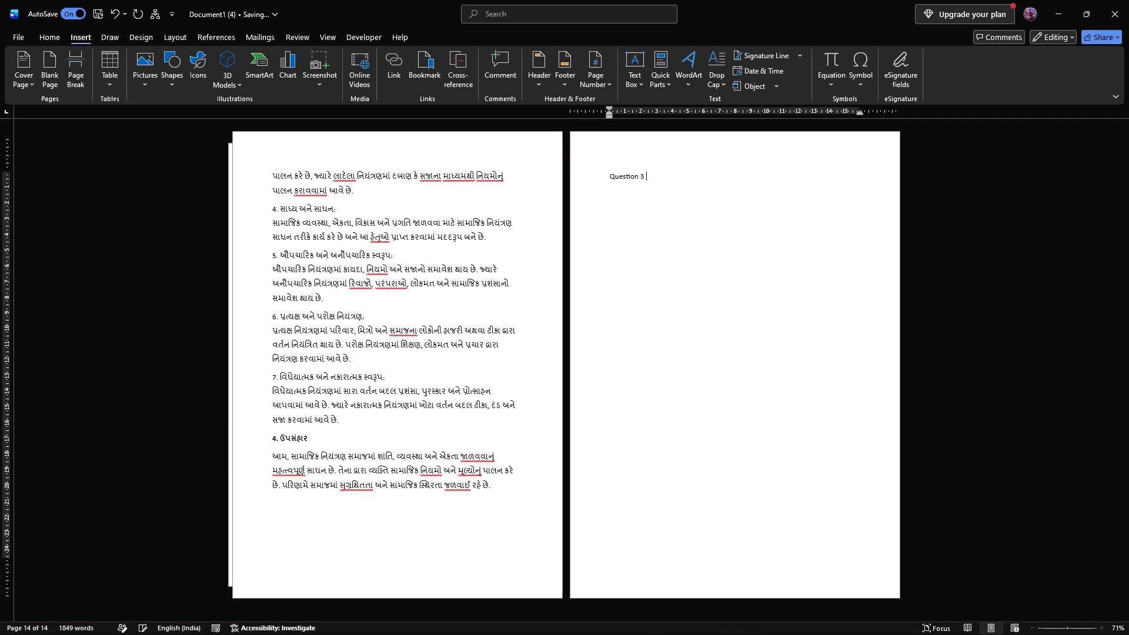
key(BackSpace)
text(.)
key(space)
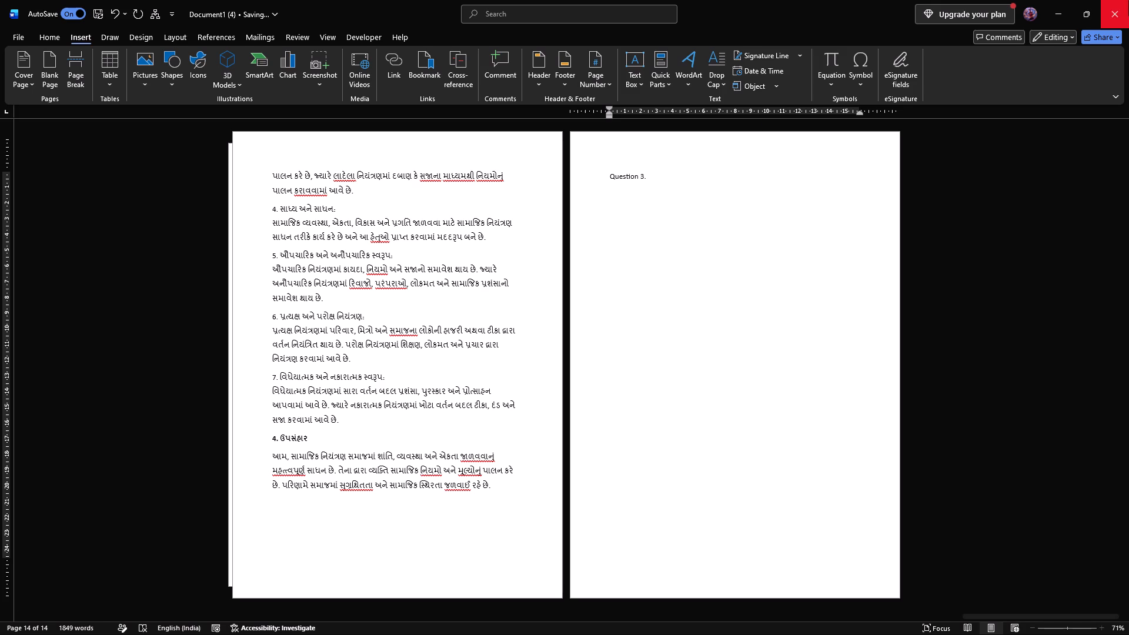
Restore the document window to its smaller size to reach the ChatGPT conversation behind it.
click(1084, 6)
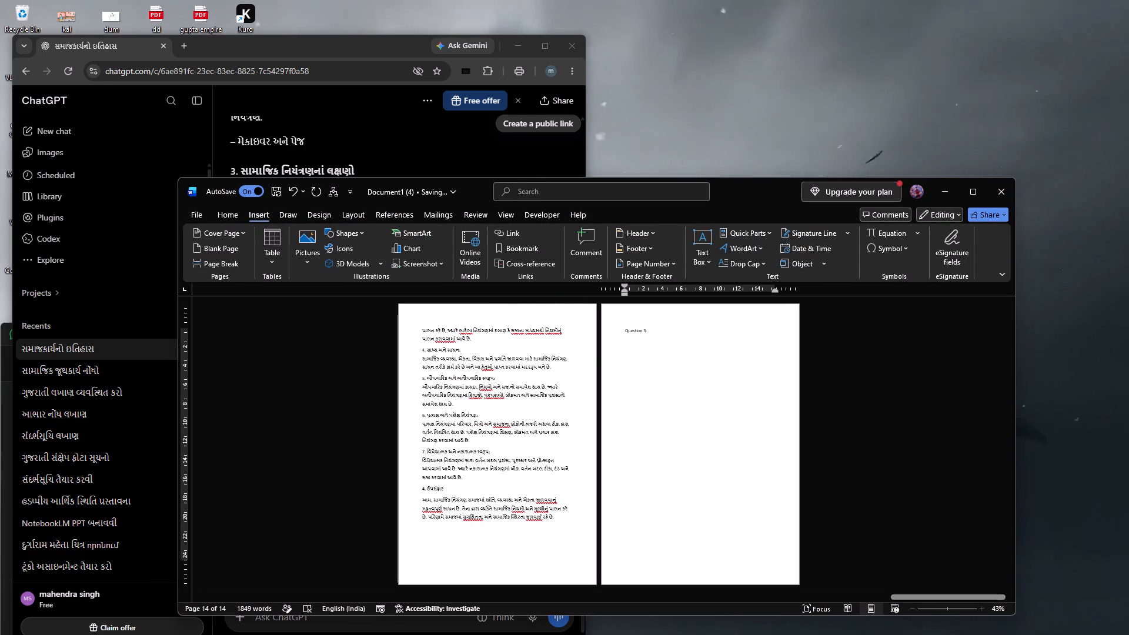
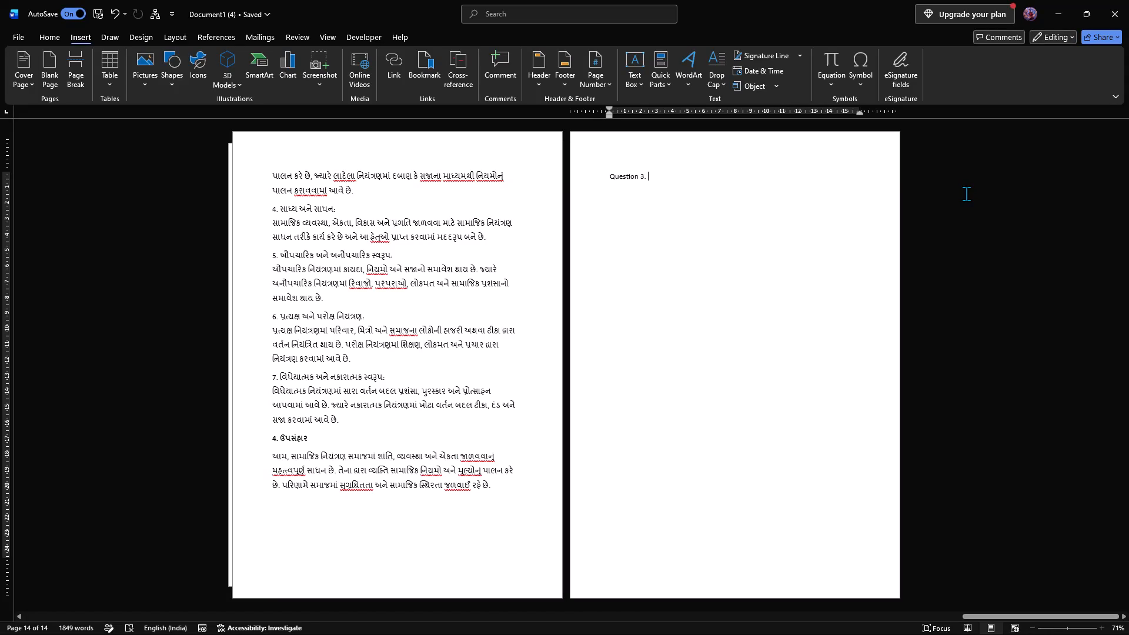
Paste the copied Gujarati question about કુટુંબ અને લગ્ન સંસ્થા after the "Question 3." label.
key(ctrl+v)
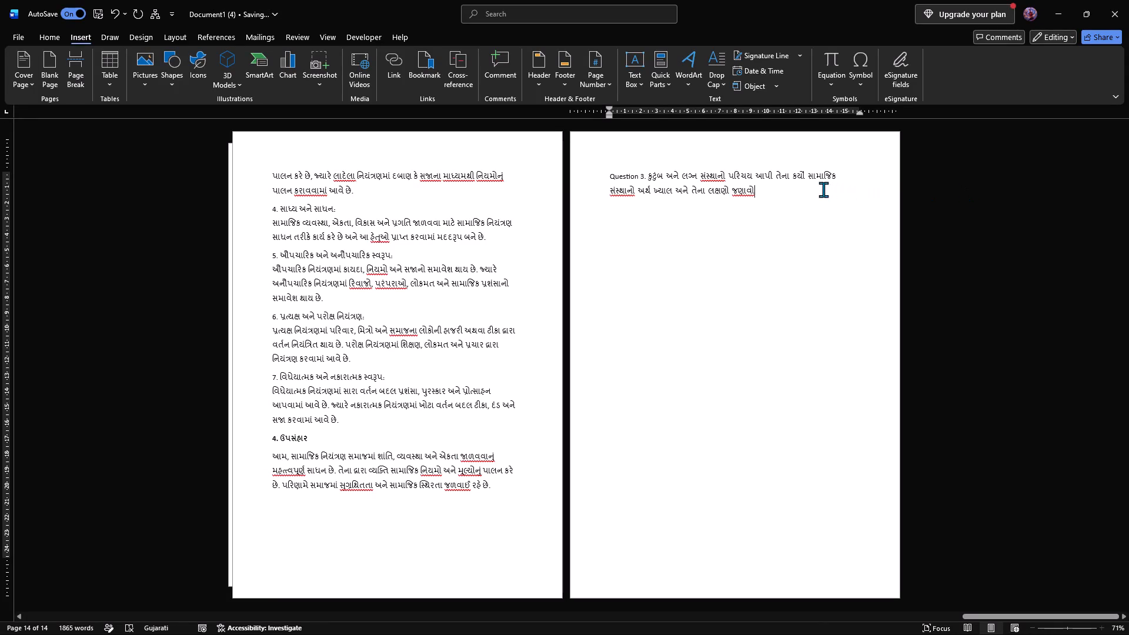
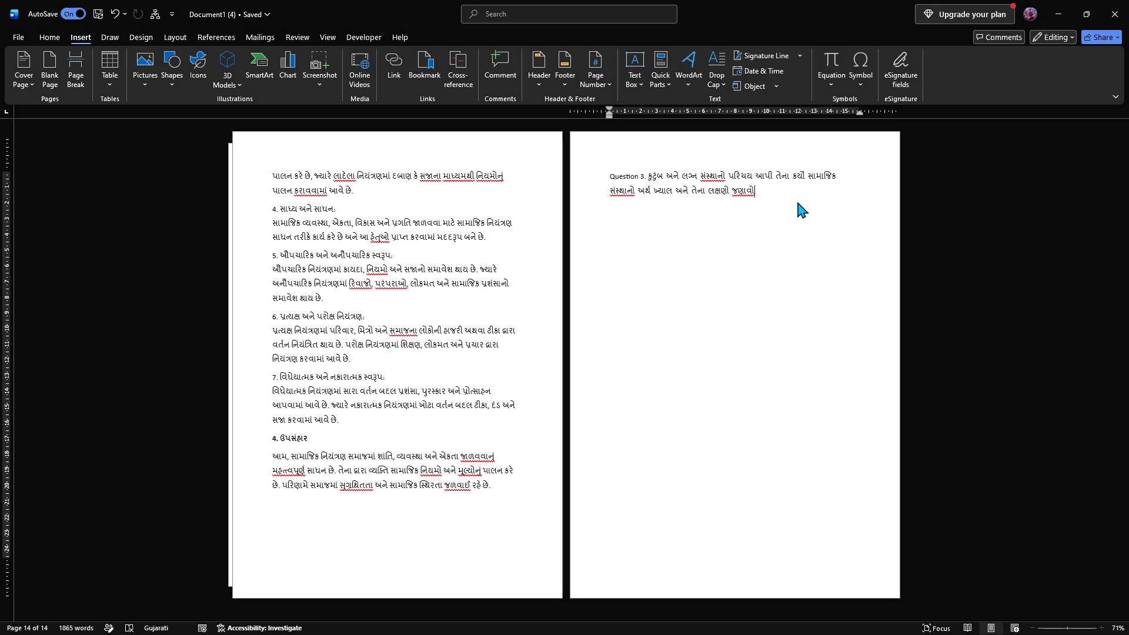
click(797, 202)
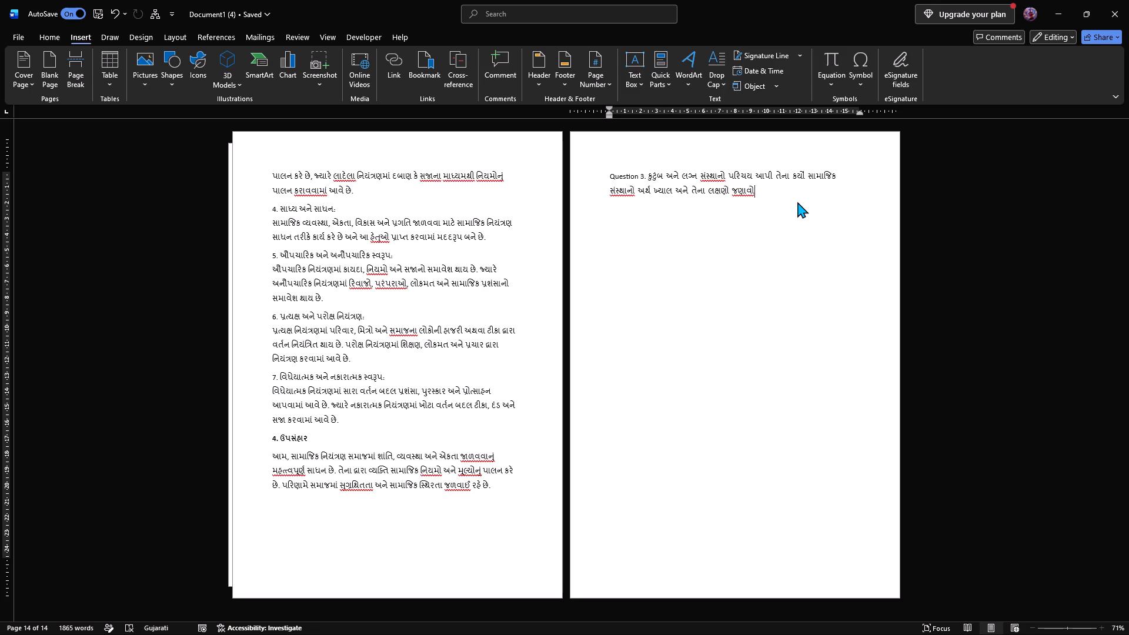
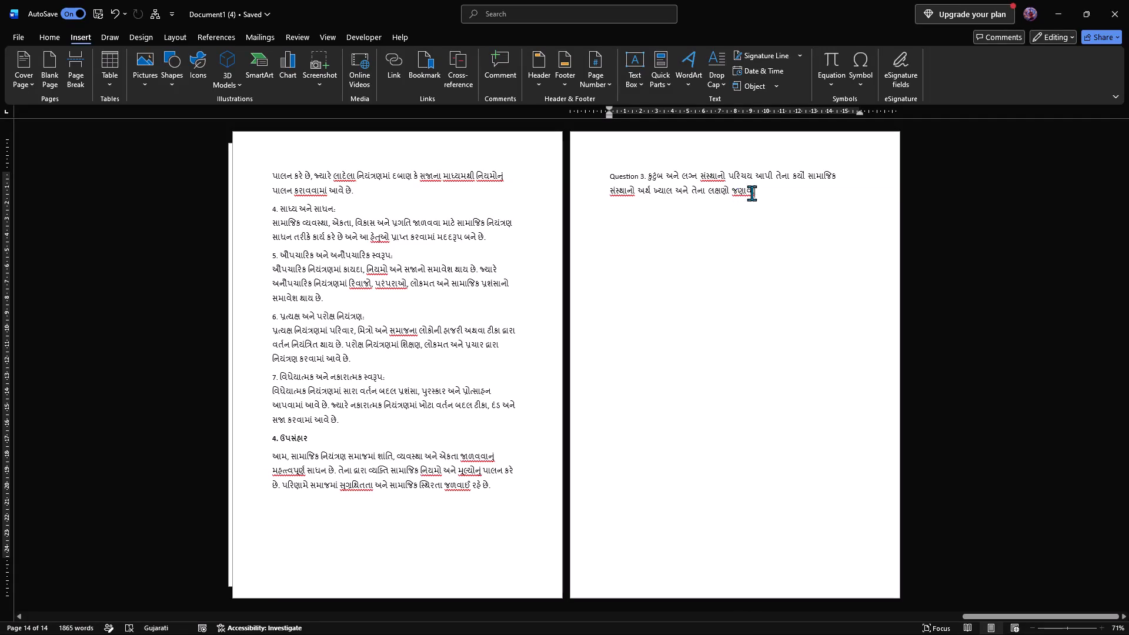
Delete the pasted Gujarati question text after the "Question 3." label, keeping the label itself.
drag(652, 178, 739, 205)
key(BackSpace)
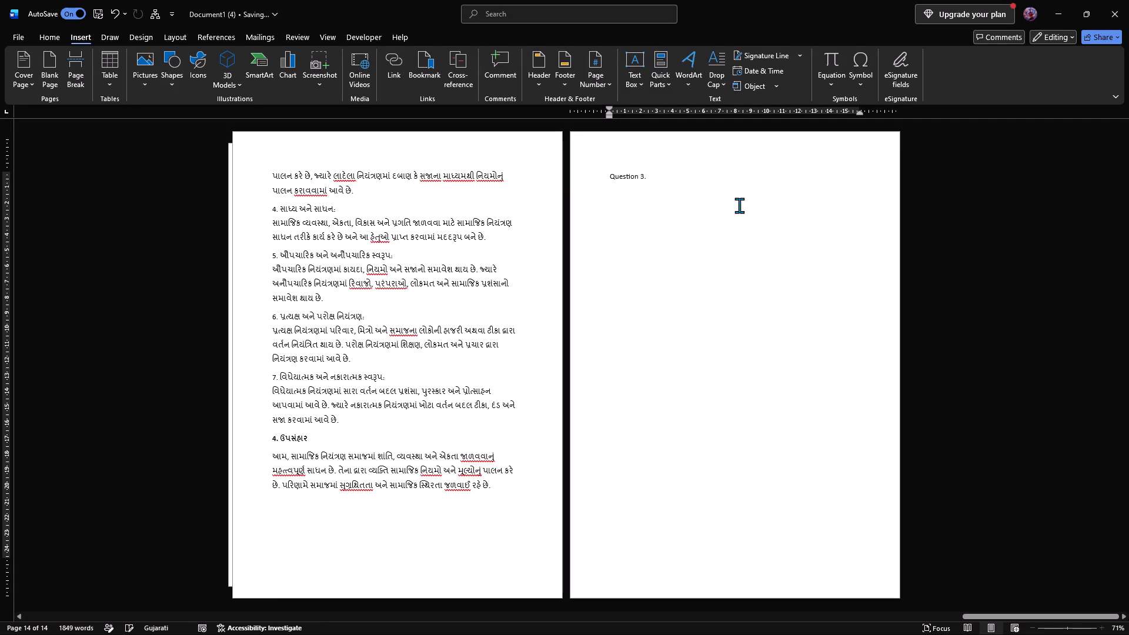
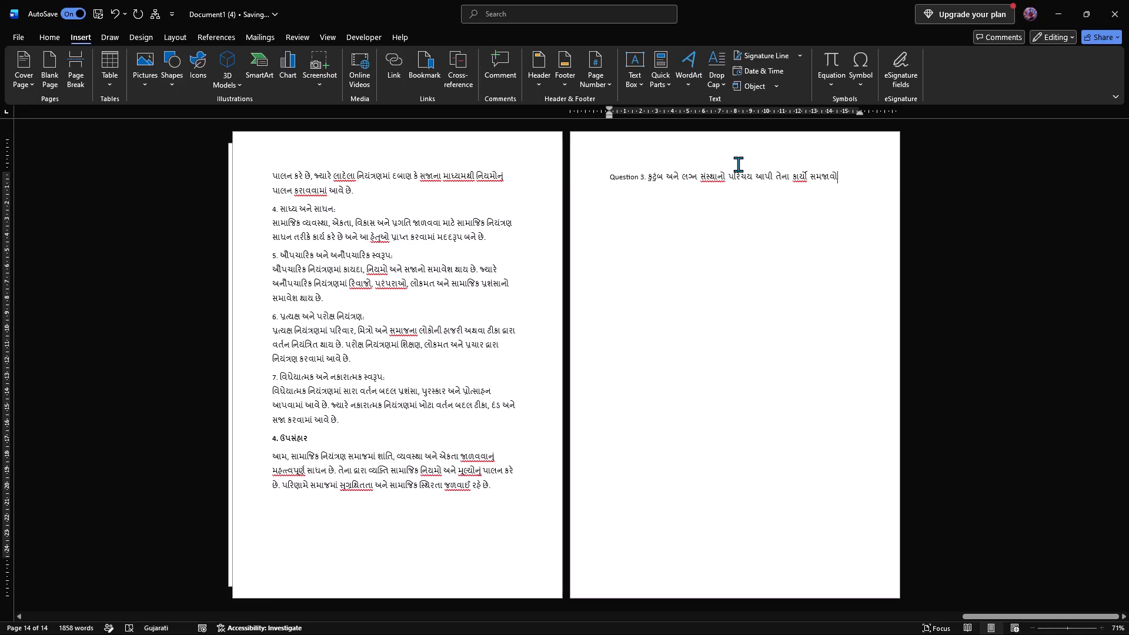
Add the marks label "5 mark" at the end of the Question 3 heading, set off by spaces.
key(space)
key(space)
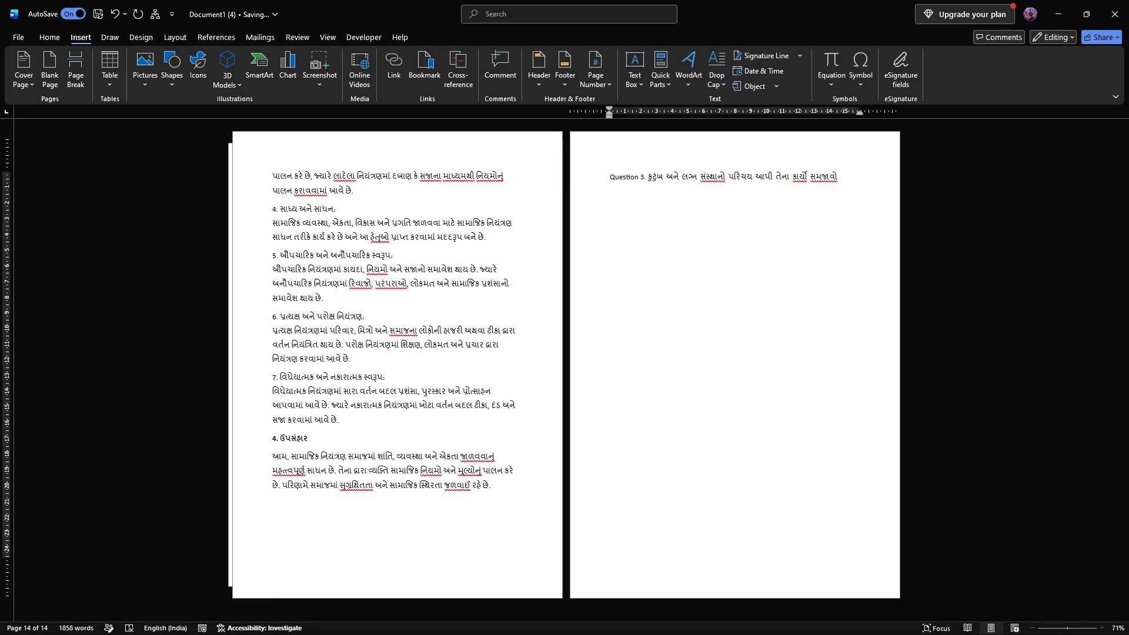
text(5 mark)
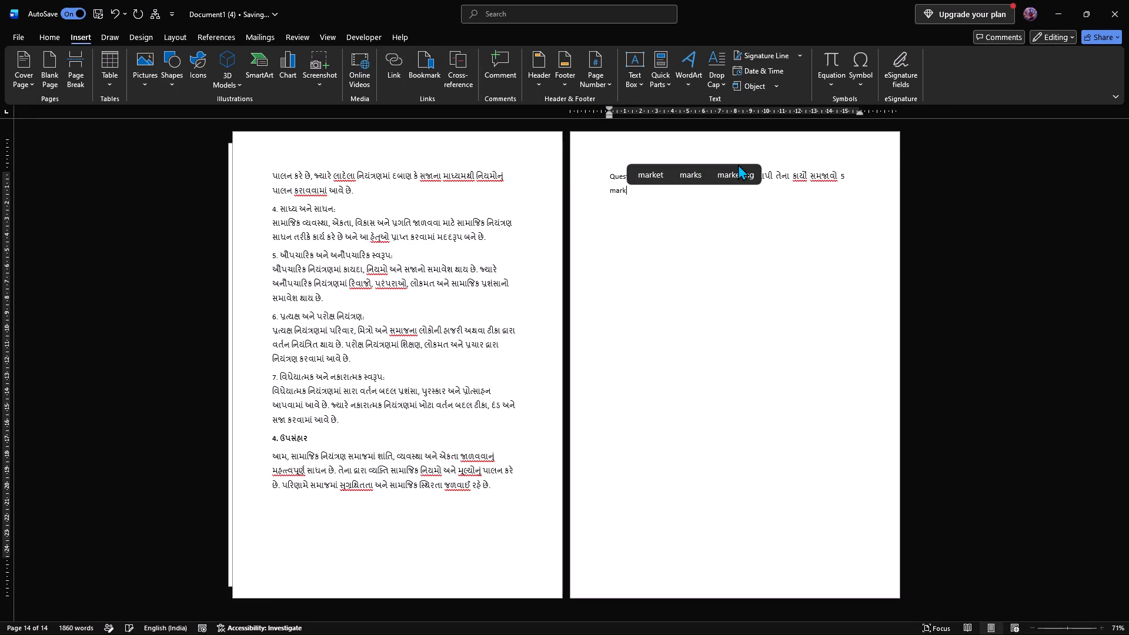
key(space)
Make the whole Question 3 heading, including its marks label, bold and open the font size choices for it.
drag(611, 183, 644, 196)
click(59, 37)
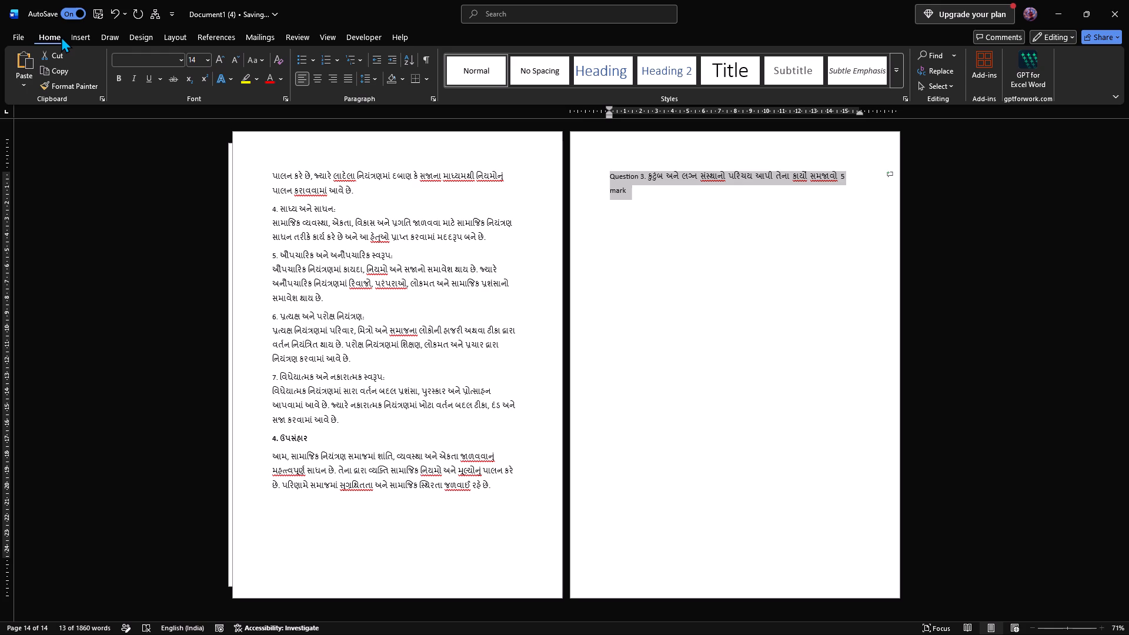
click(117, 73)
click(205, 62)
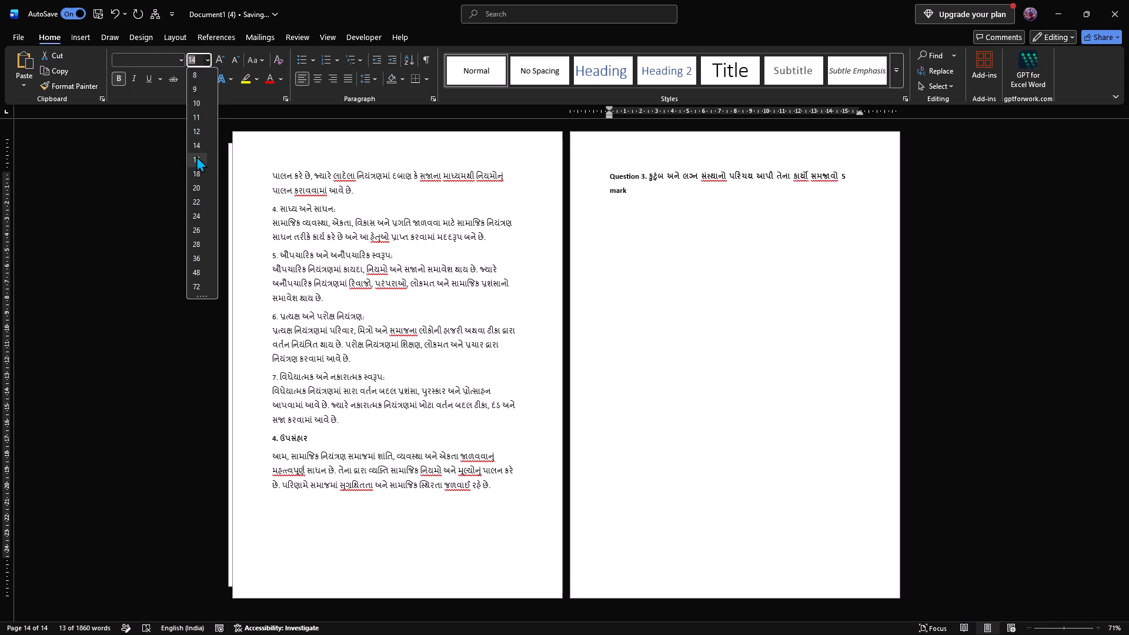
Set the Question 3 heading's font size to 16.
click(196, 156)
click(652, 249)
Insert spaces before "5 mark" in the Question 3 heading to push it to the right end of its line.
click(647, 196)
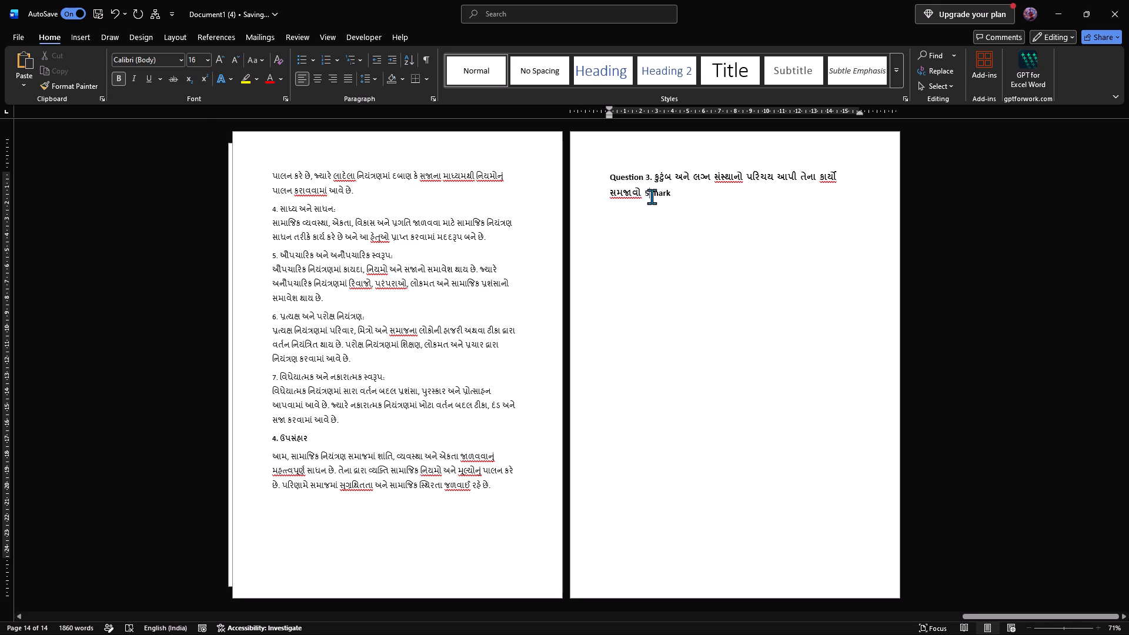
click(646, 196)
key(space)
key(space)
key(space)
key(space)
key(space)
key(space)
key(space)
key(space)
key(space)
key(space)
key(space)
key(space)
key(space)
key(space)
key(space)
key(space)
key(space)
key(space)
key(space)
key(space)
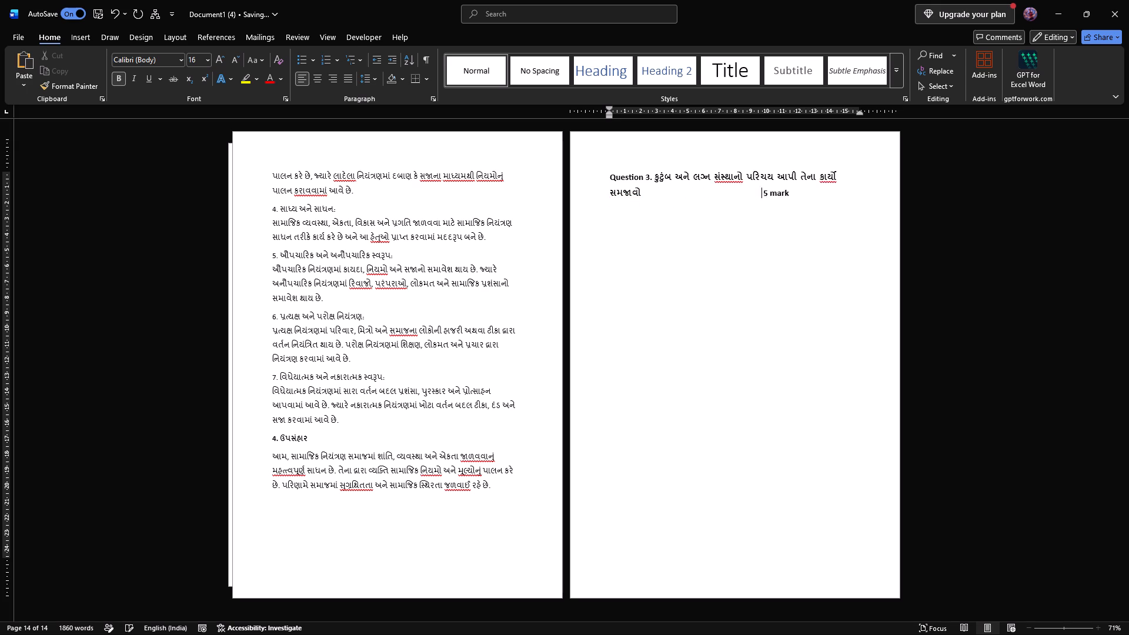
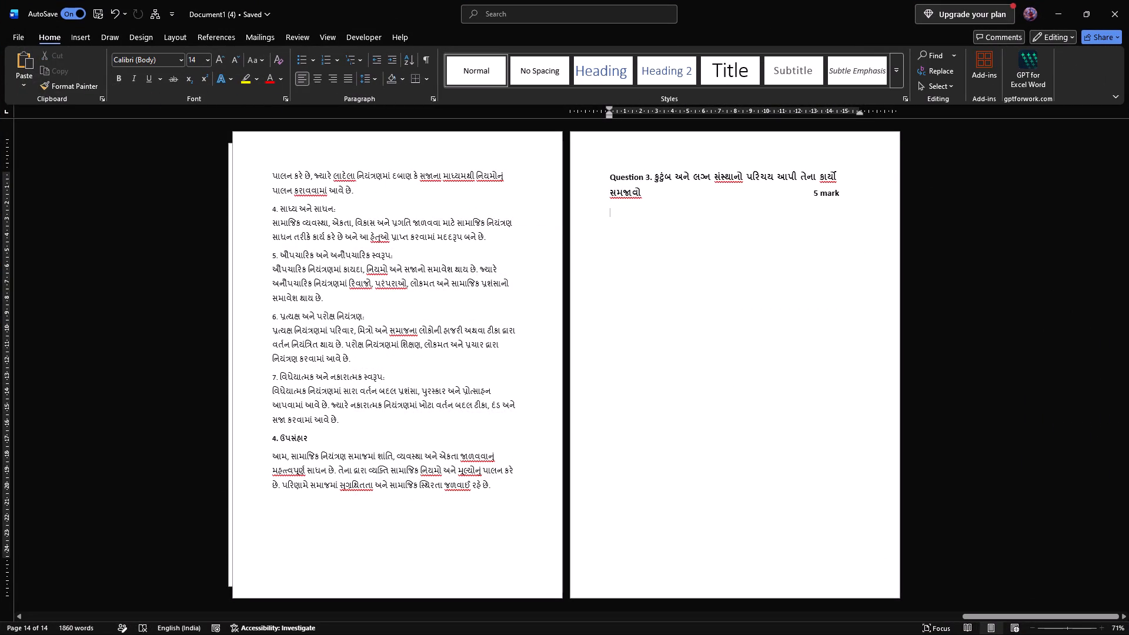
key(ctrl+v)
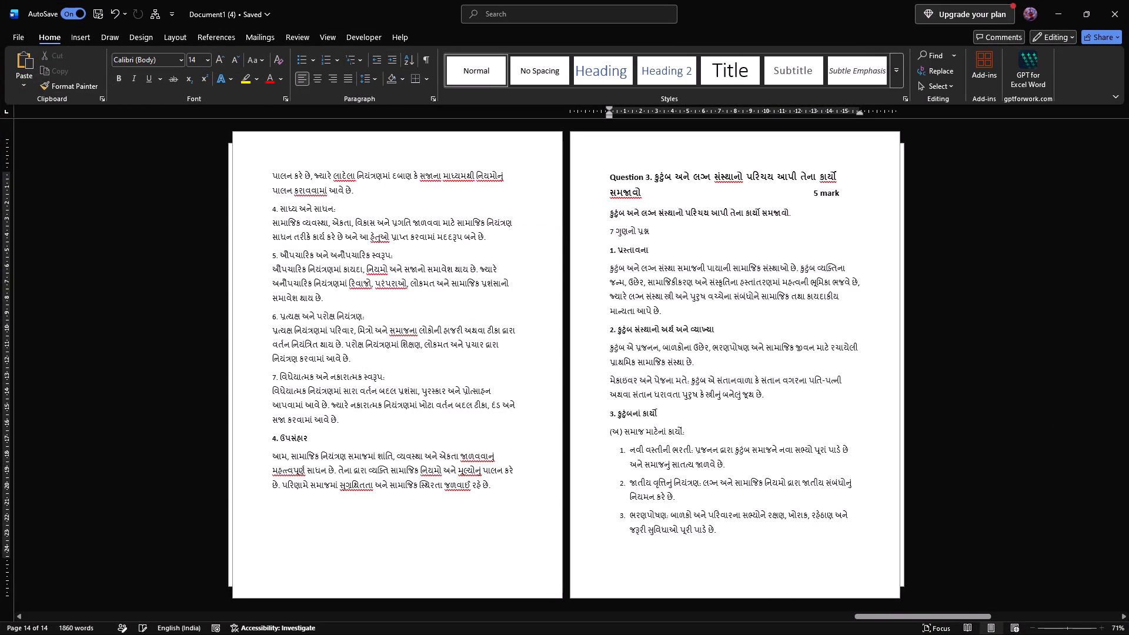
Delete the repeated question title and the "7 ગુણનો પ્રશ્ન" line at the start of the Question 3 answer.
scroll(582, 247, up, 1)
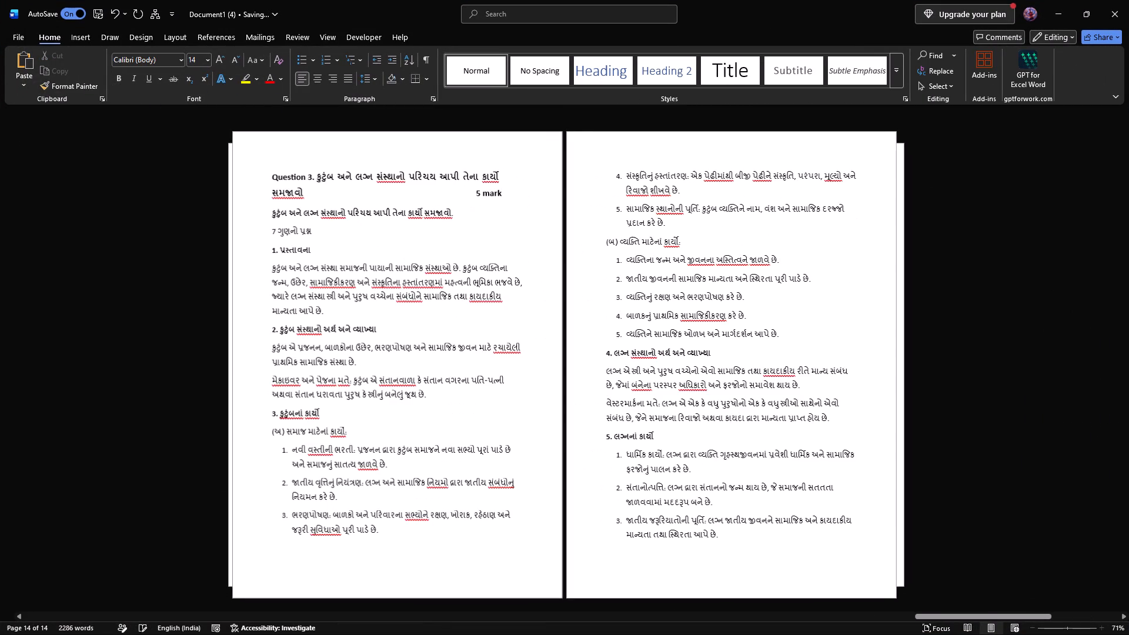
scroll(582, 247, up, 1)
scroll(582, 247, down, 1)
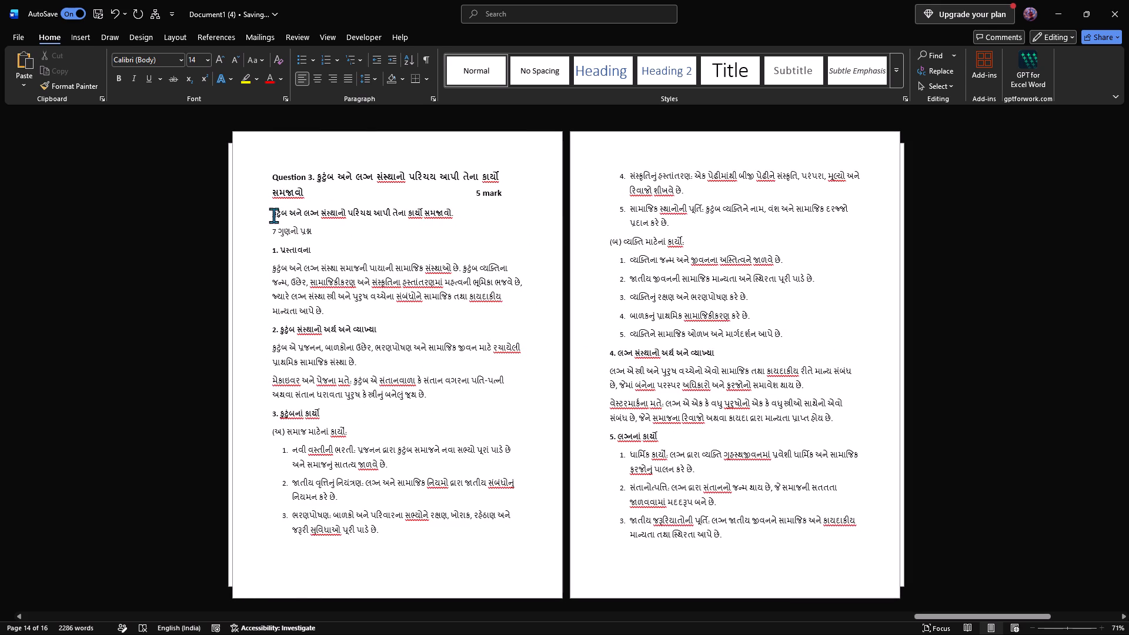
drag(273, 215, 467, 232)
key(BackSpace)
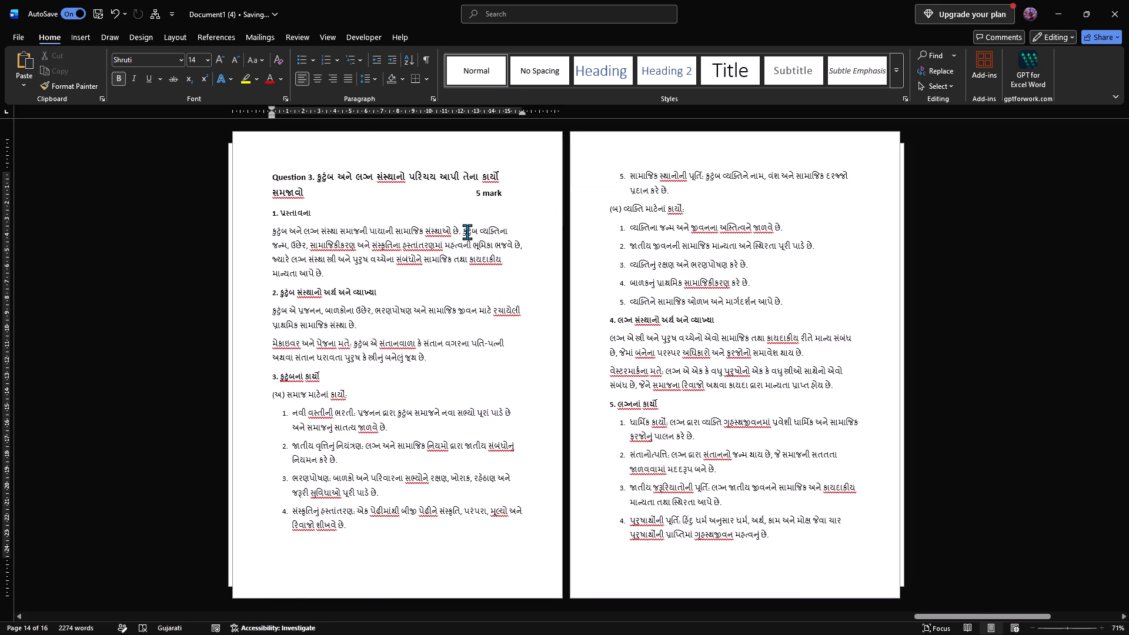
Make the subheadings "(અ) સમાજ માટેનાં કાર્યો:" and "(બ) વ્યક્તિ માટેનાં કાર્યો:" bold, including the latter's opening bracket.
scroll(467, 232, down, 1)
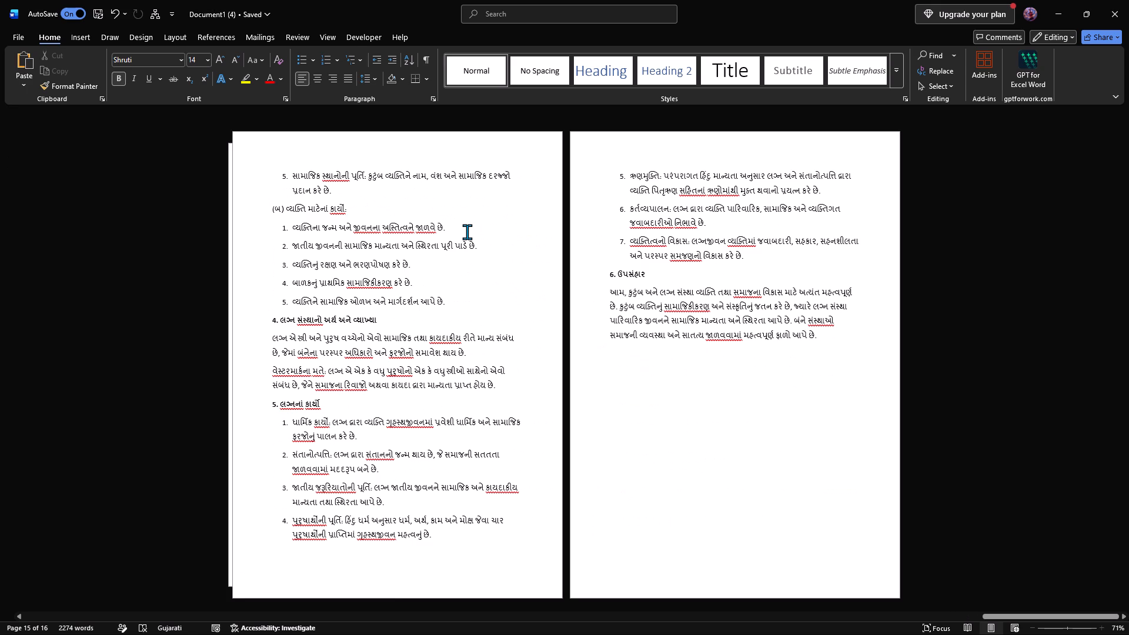
click(666, 377)
scroll(560, 347, up, 1)
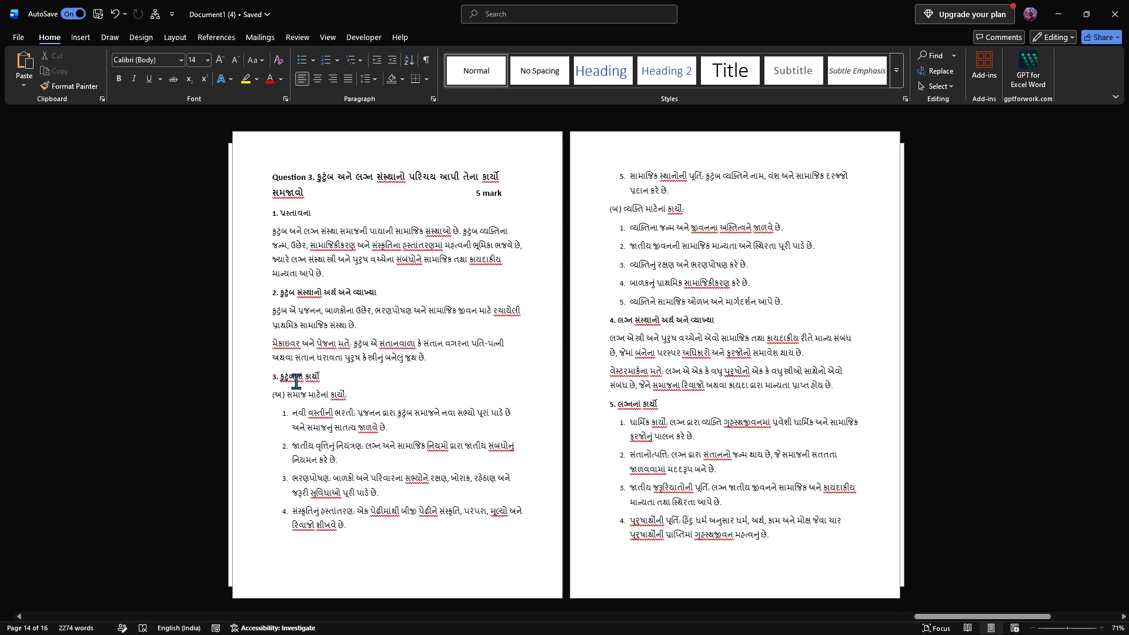
drag(273, 394, 384, 400)
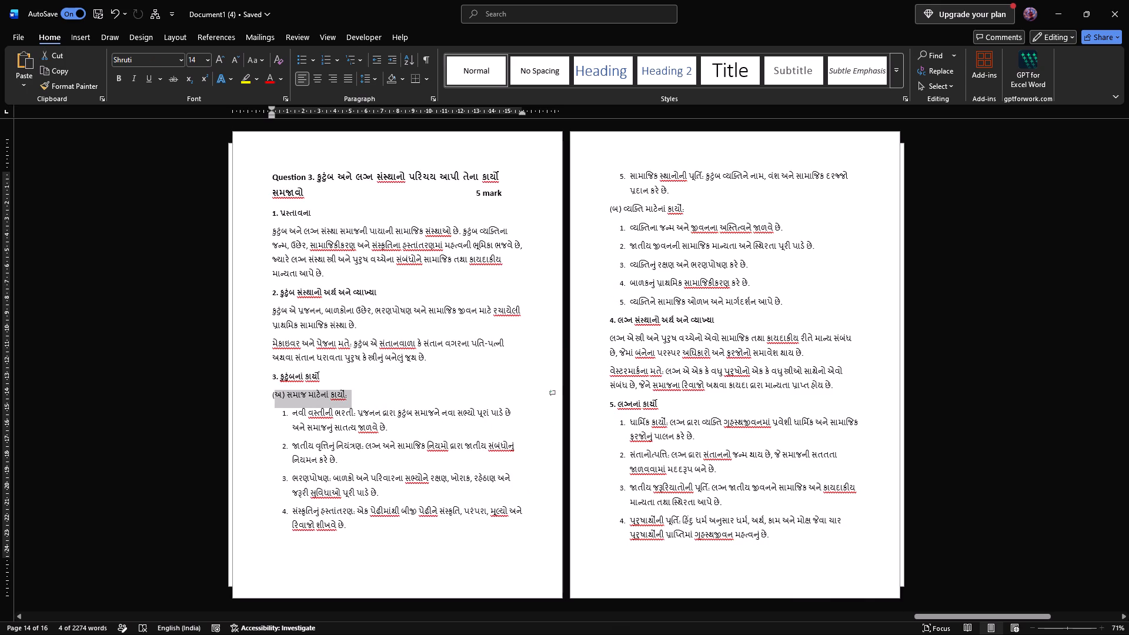
click(117, 80)
click(857, 308)
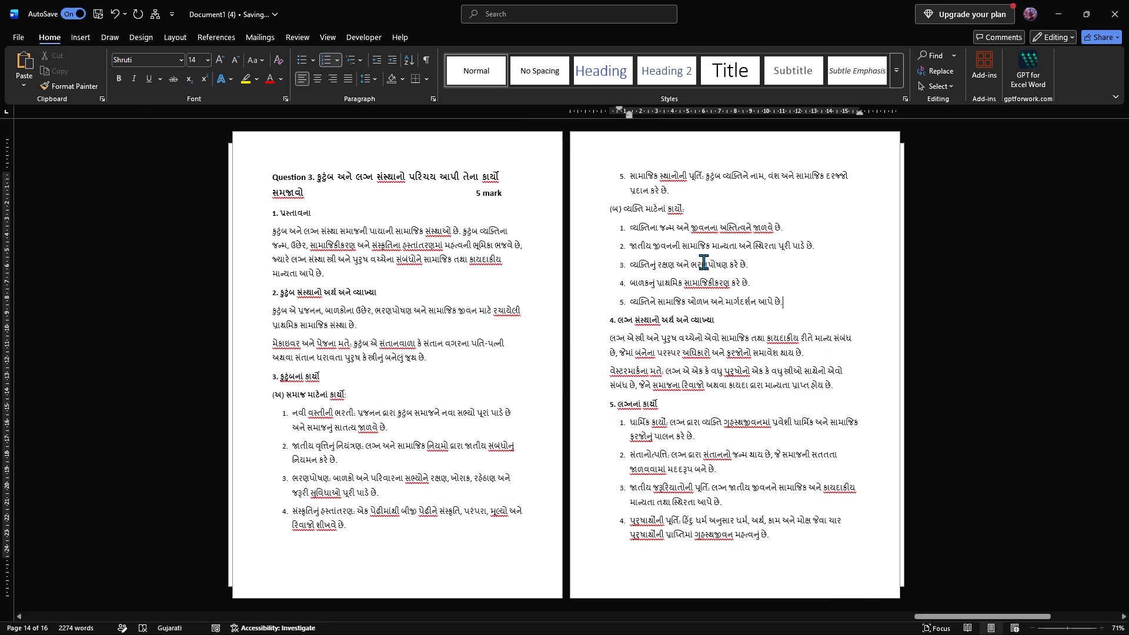
drag(614, 210, 704, 211)
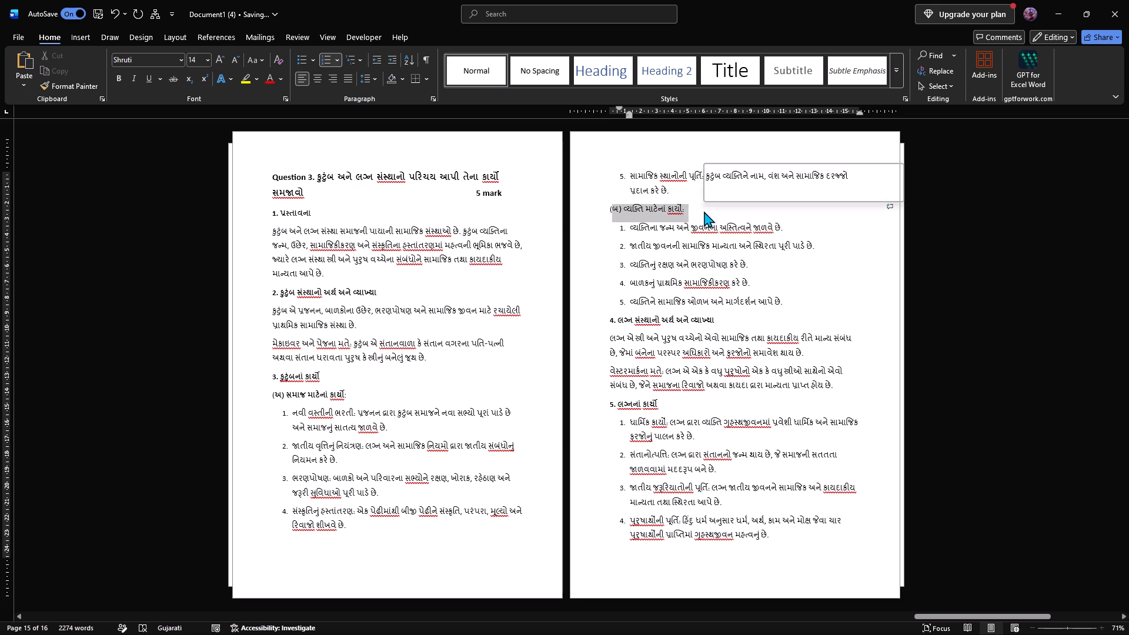
click(125, 82)
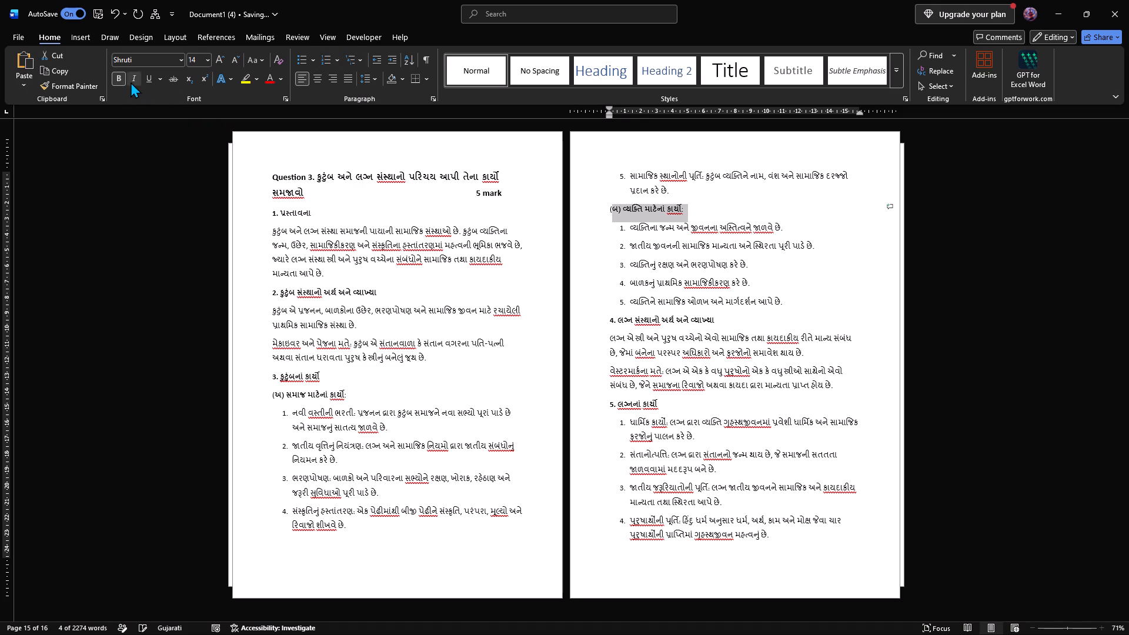
click(852, 214)
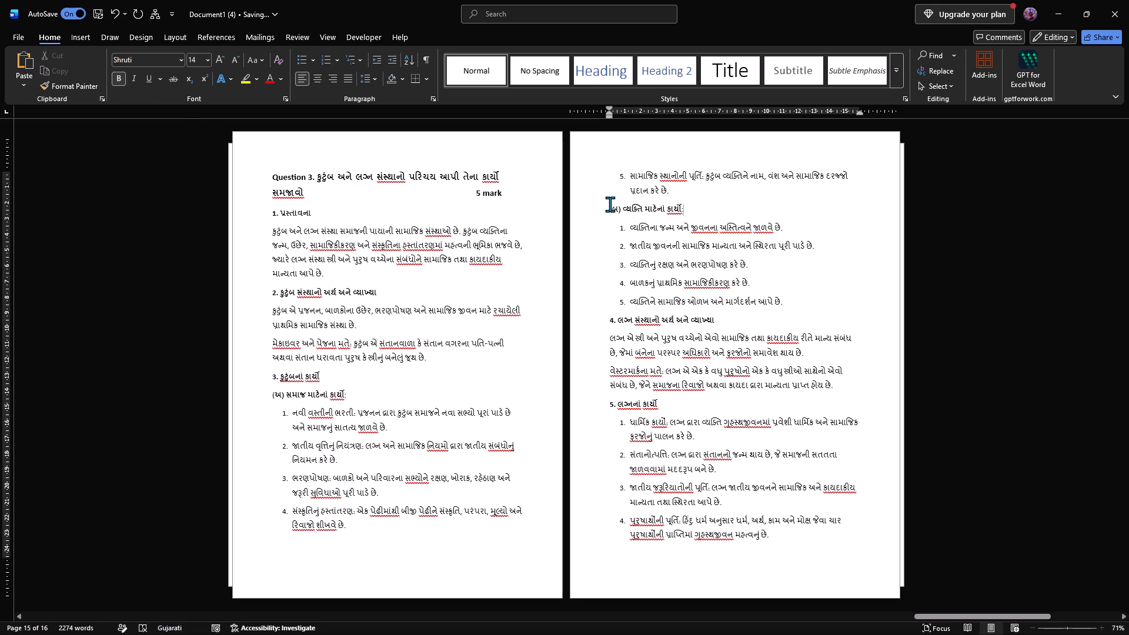
drag(609, 205, 618, 206)
click(116, 76)
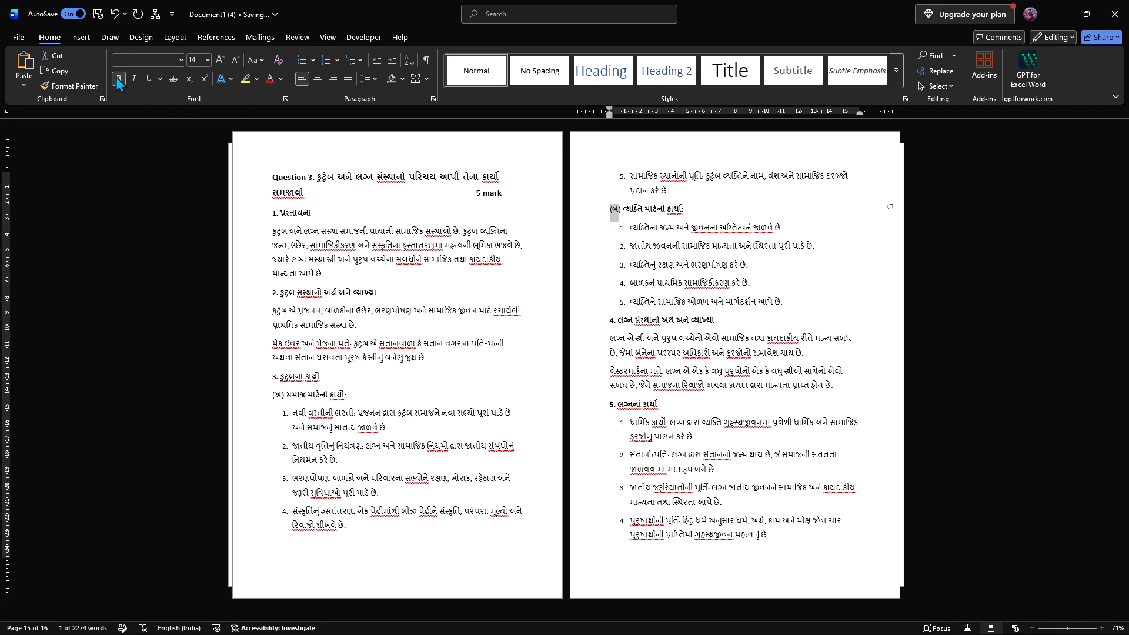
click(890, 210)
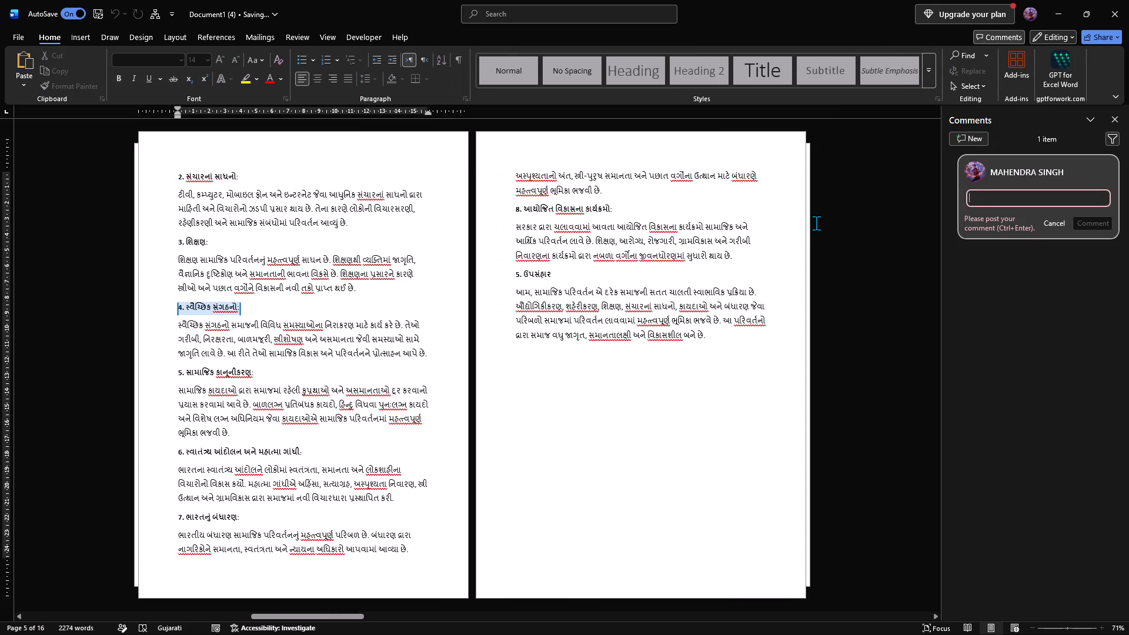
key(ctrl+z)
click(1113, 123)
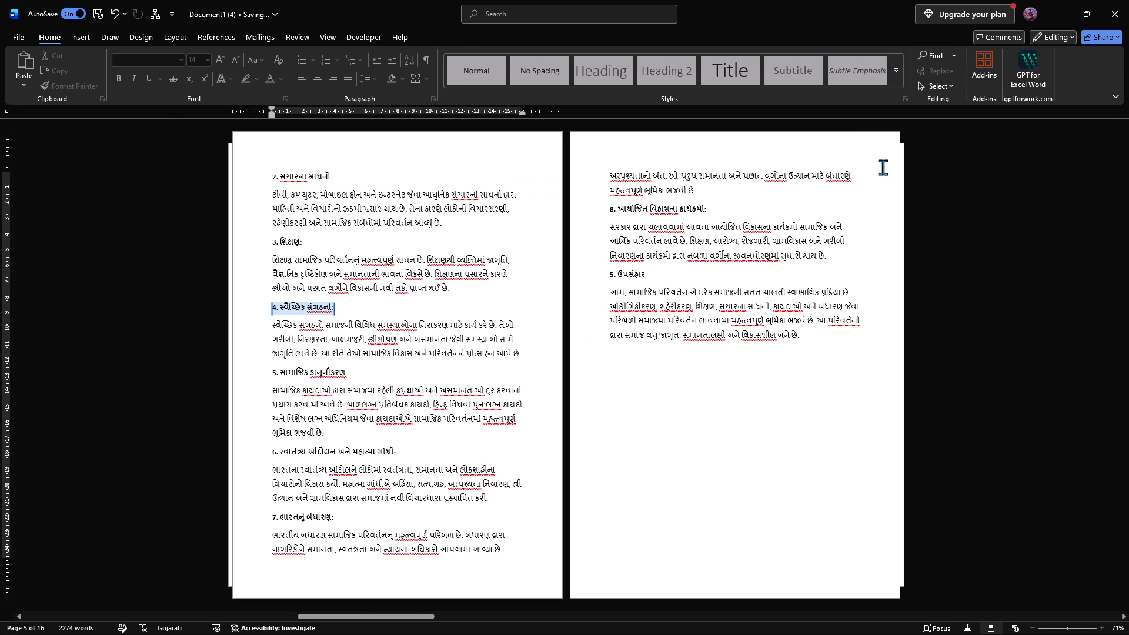
scroll(861, 179, down, 3)
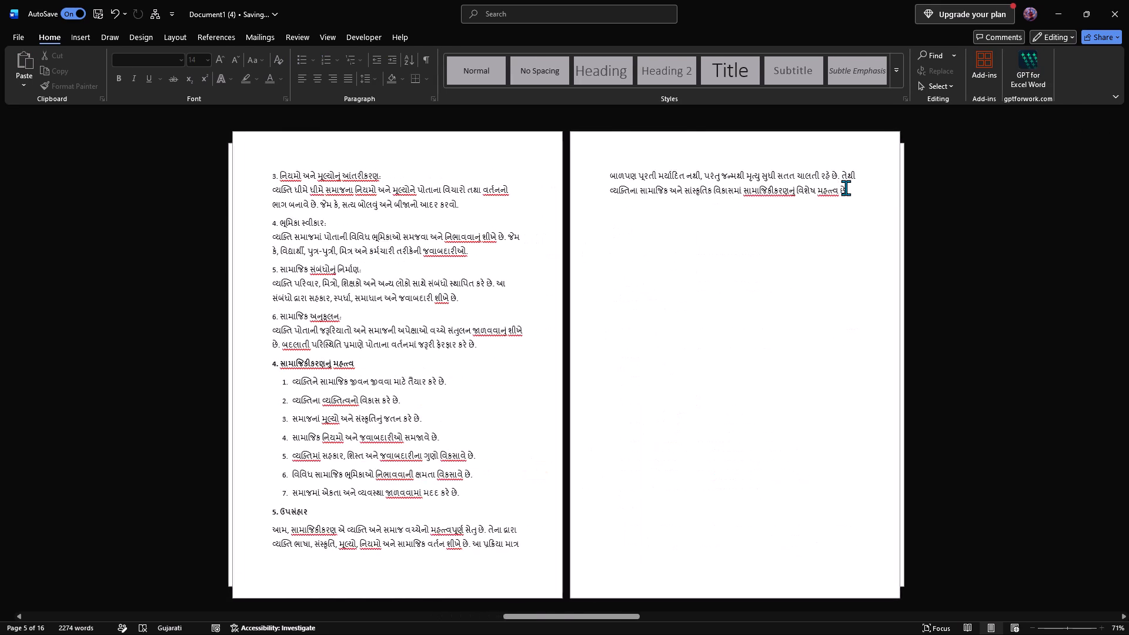
scroll(846, 188, down, 7)
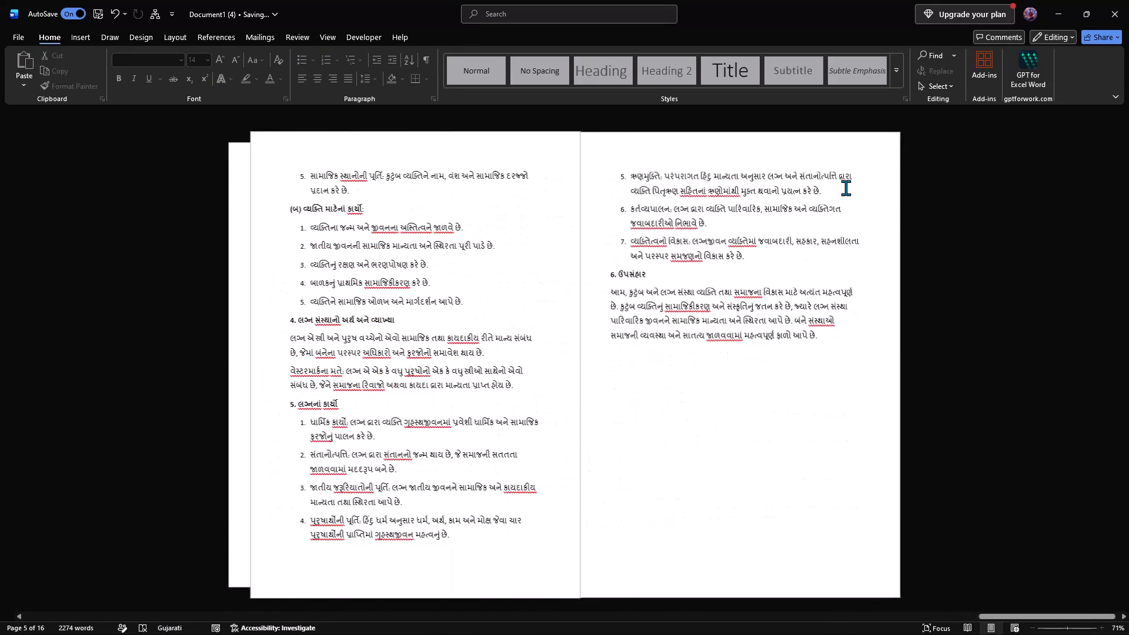
scroll(846, 188, down, 10)
scroll(846, 188, up, 1)
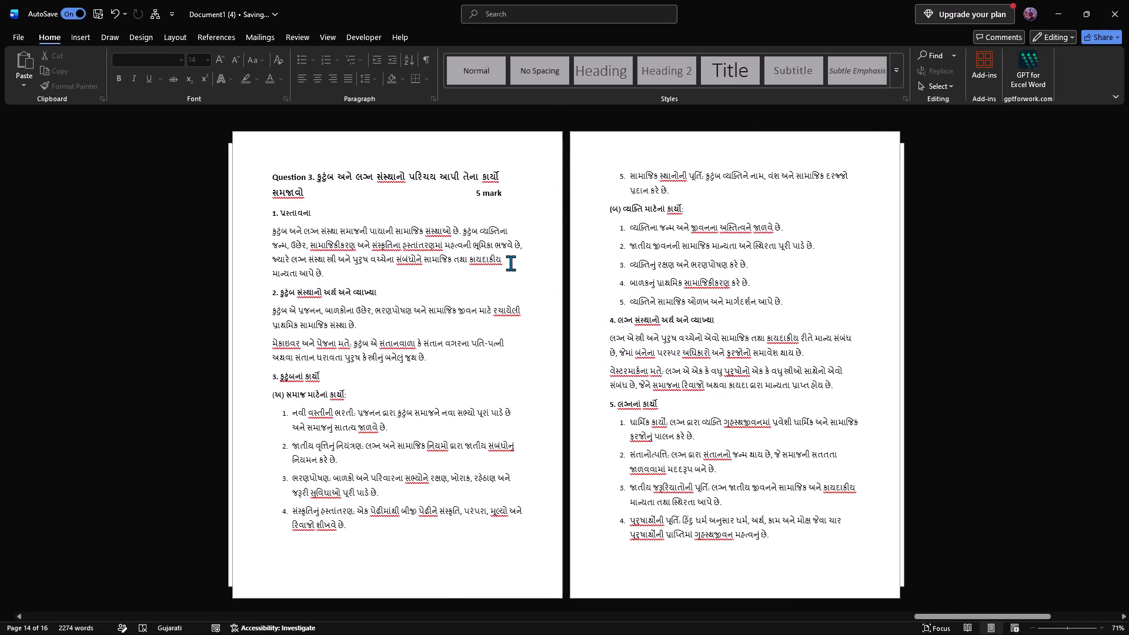
scroll(759, 300, down, 2)
click(844, 347)
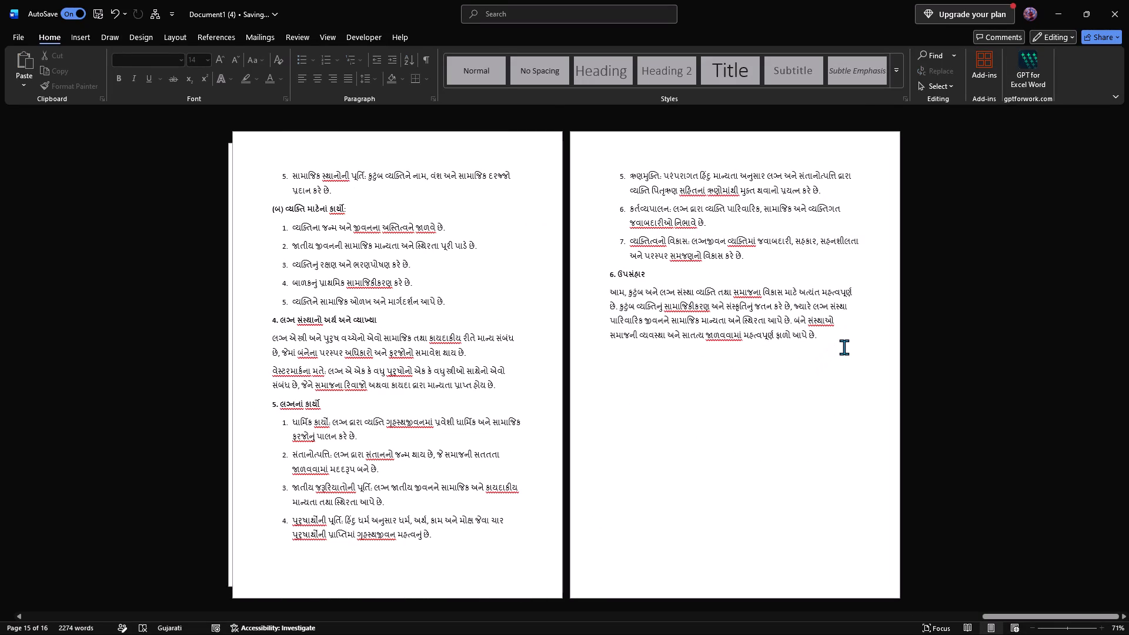
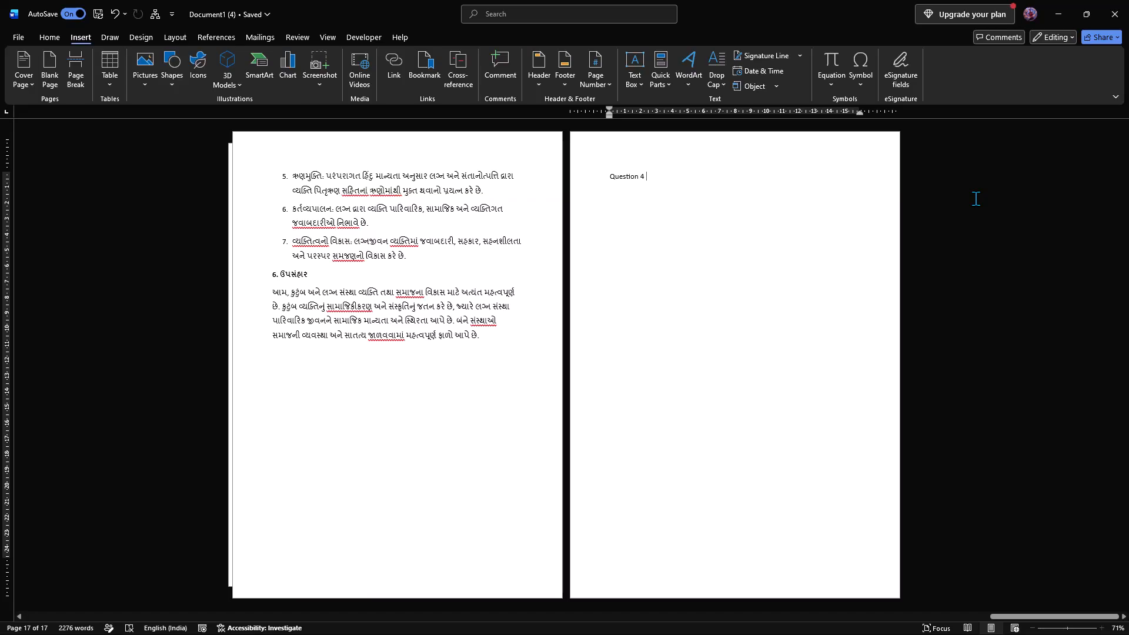
Paste the copied question "સંસ્થાનો અર્થ ખ્યાલ અને તેના લક્ષણો જણાવો" after "Question 4" on the new page.
key(ctrl+v)
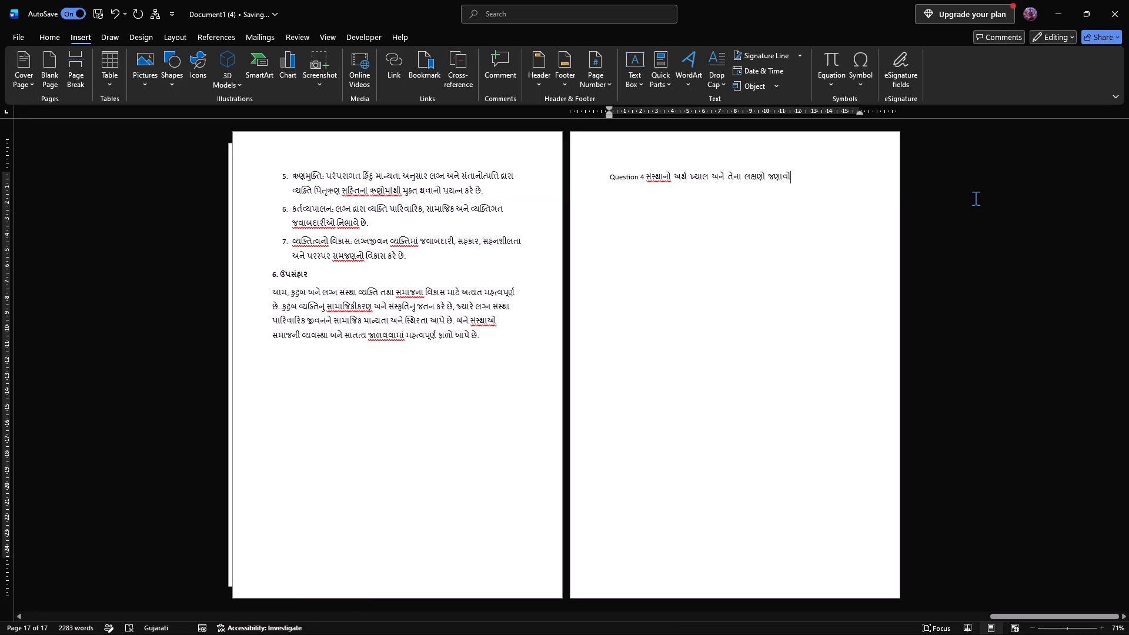
Add "5 mark" at the end of the Question 4 heading line, set apart from the question by a wide gap of spaces.
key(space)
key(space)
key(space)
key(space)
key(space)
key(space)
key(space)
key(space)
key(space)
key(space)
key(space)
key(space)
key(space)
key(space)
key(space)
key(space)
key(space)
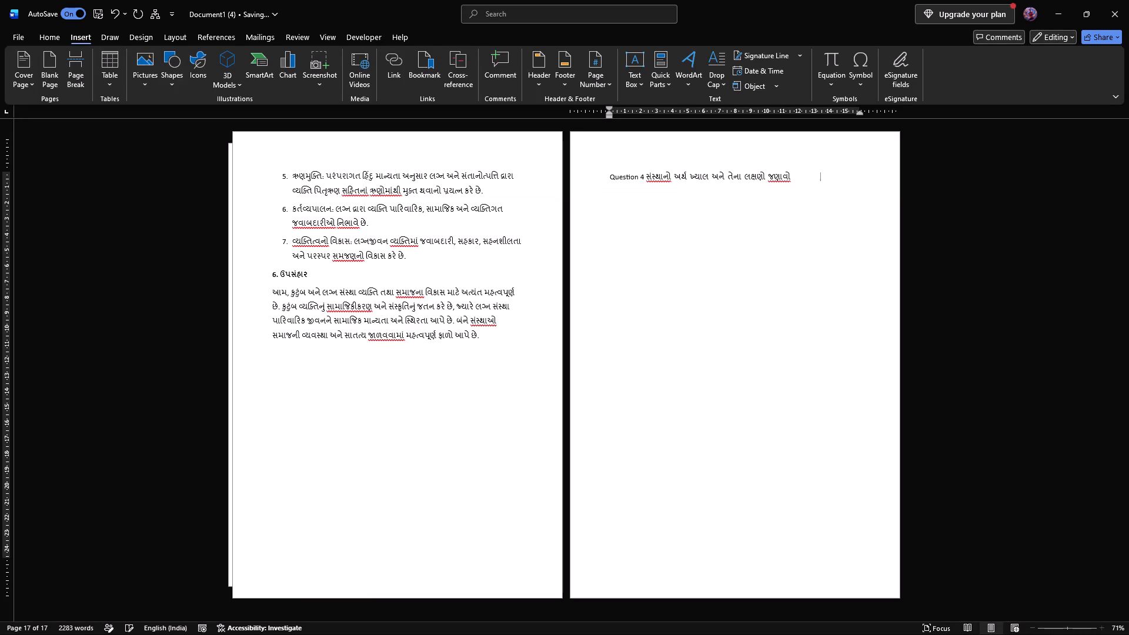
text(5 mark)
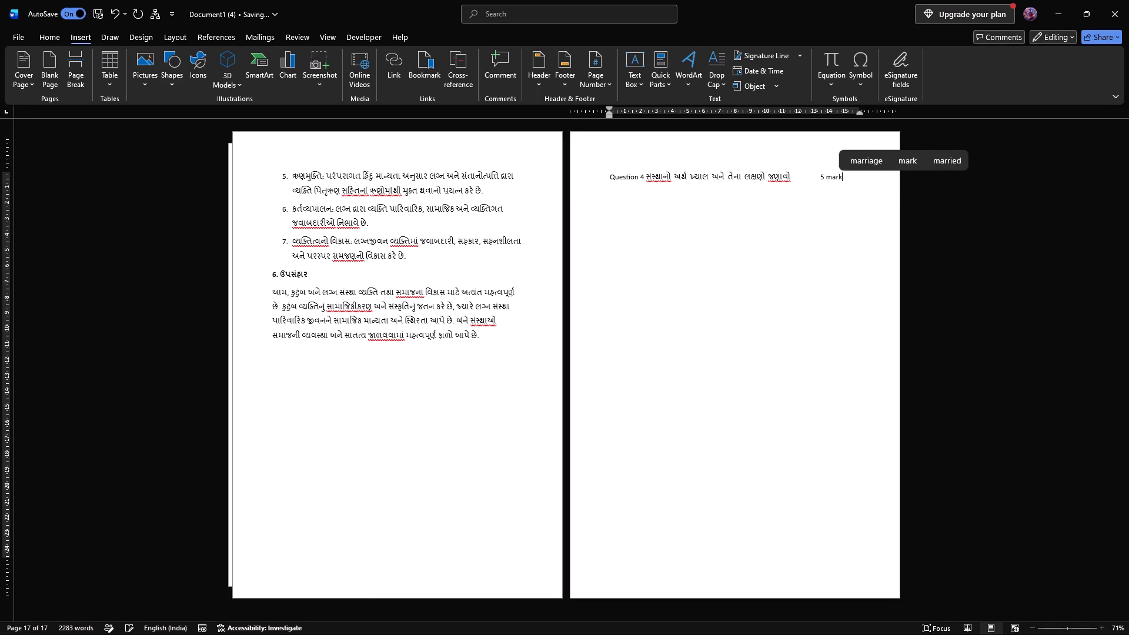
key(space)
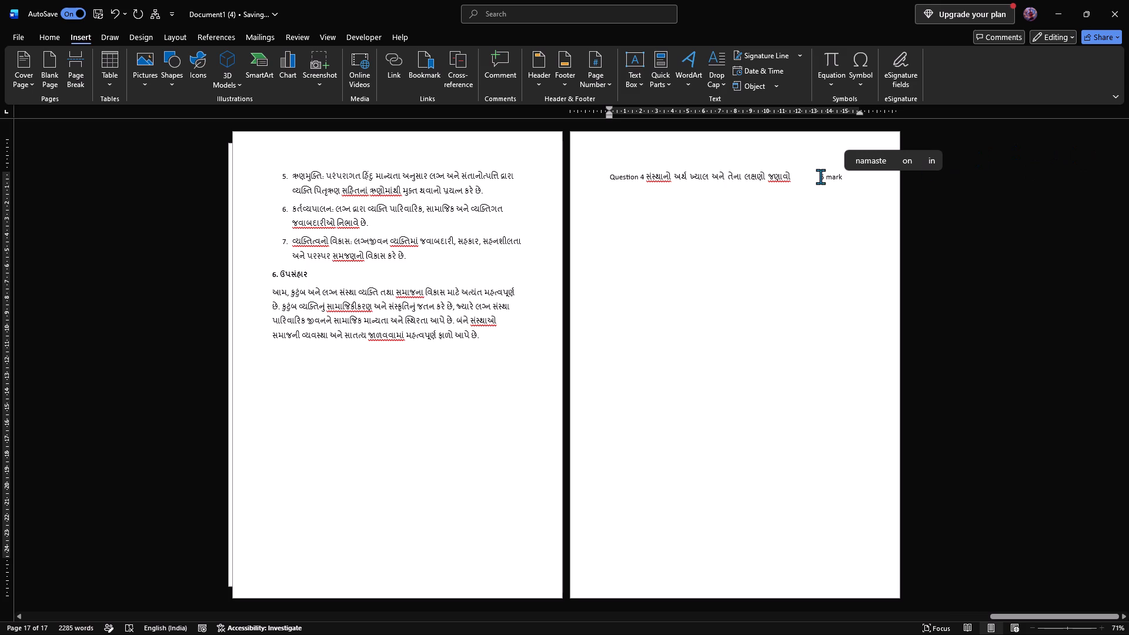
click(820, 176)
key(BackSpace)
key(BackSpace)
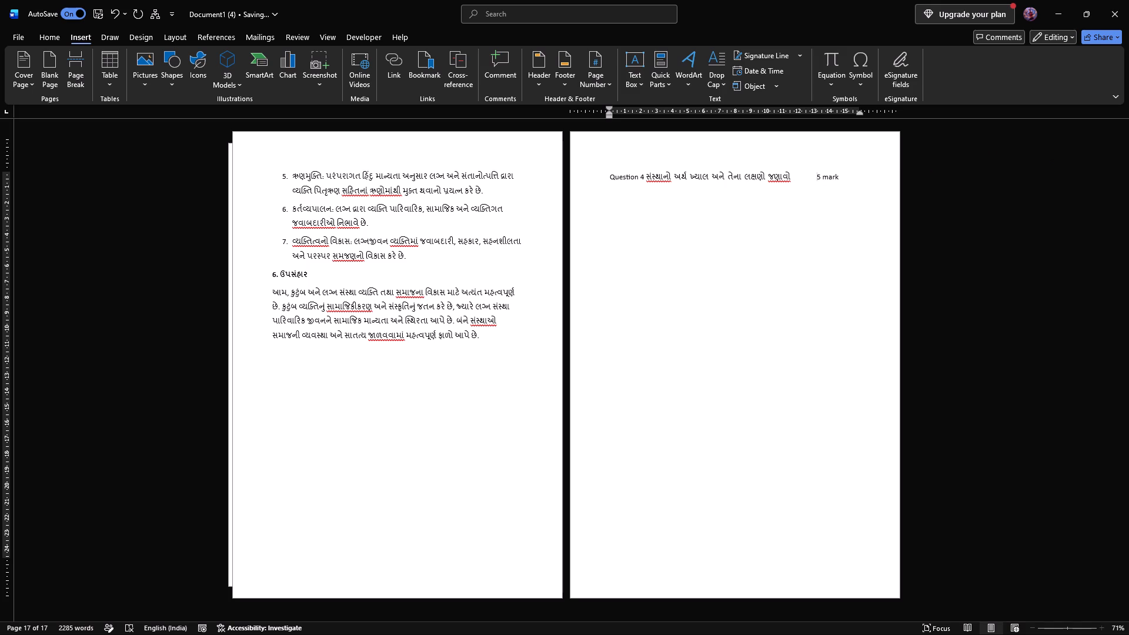
Adjust the Question 4 heading's spacing: remove extra spaces before "5 mark" and add two spaces before the Gujarati question text.
key(BackSpace)
key(BackSpace)
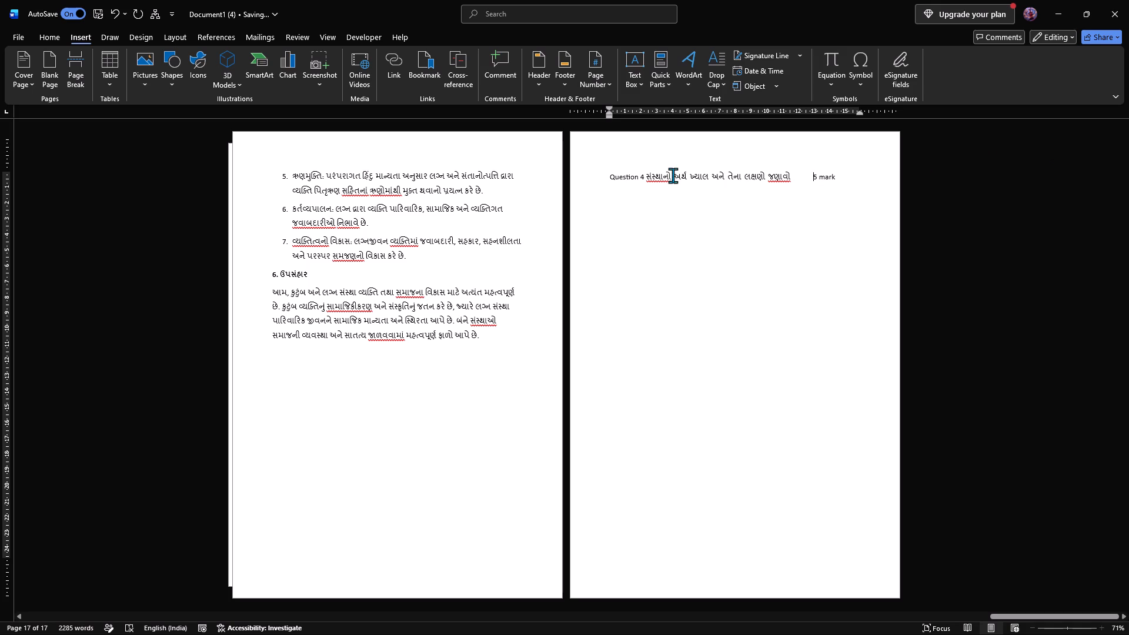
click(645, 176)
key(space)
key(space)
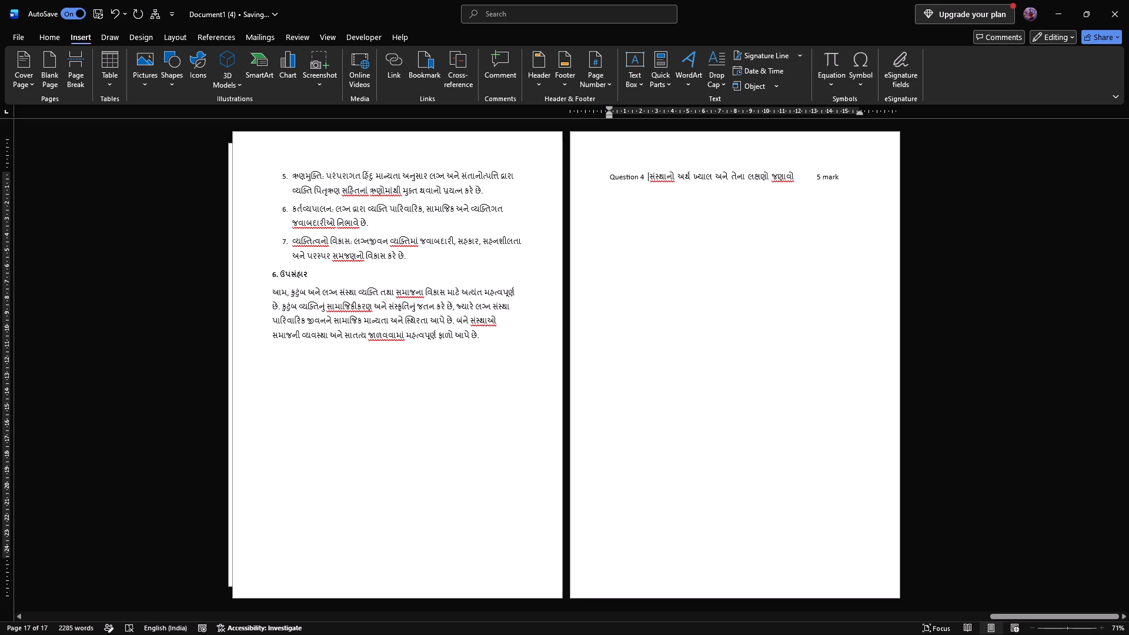
Select the entire Question 4 heading line, from "Question 4" through "5 mark".
drag(607, 173, 841, 184)
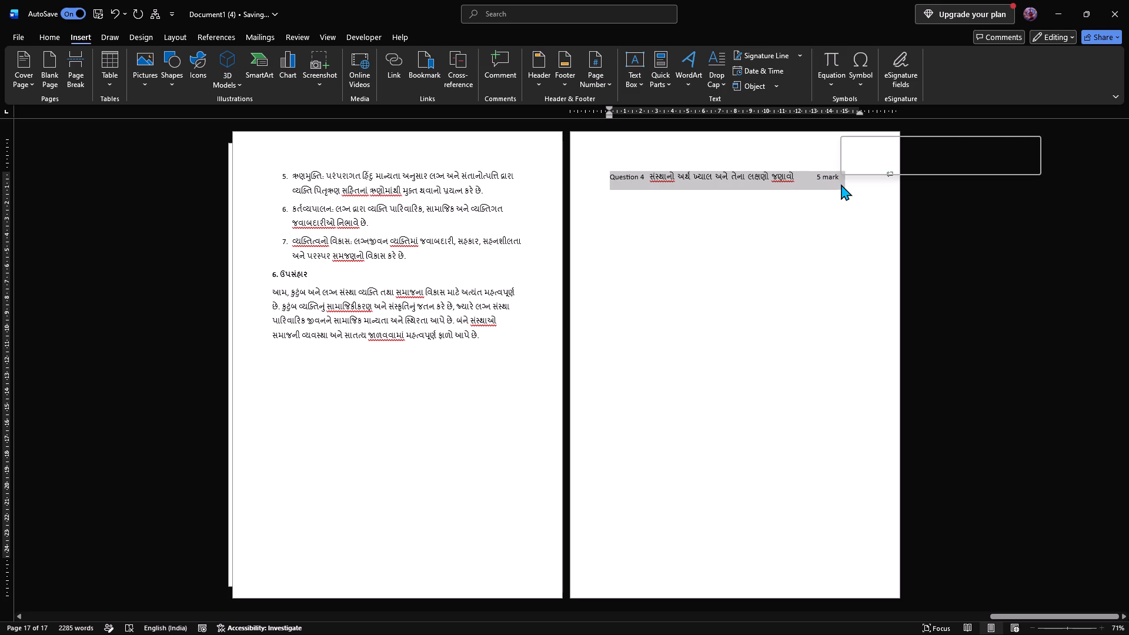
Make the selected Question 4 heading line bold and set its font size to 16.
click(51, 36)
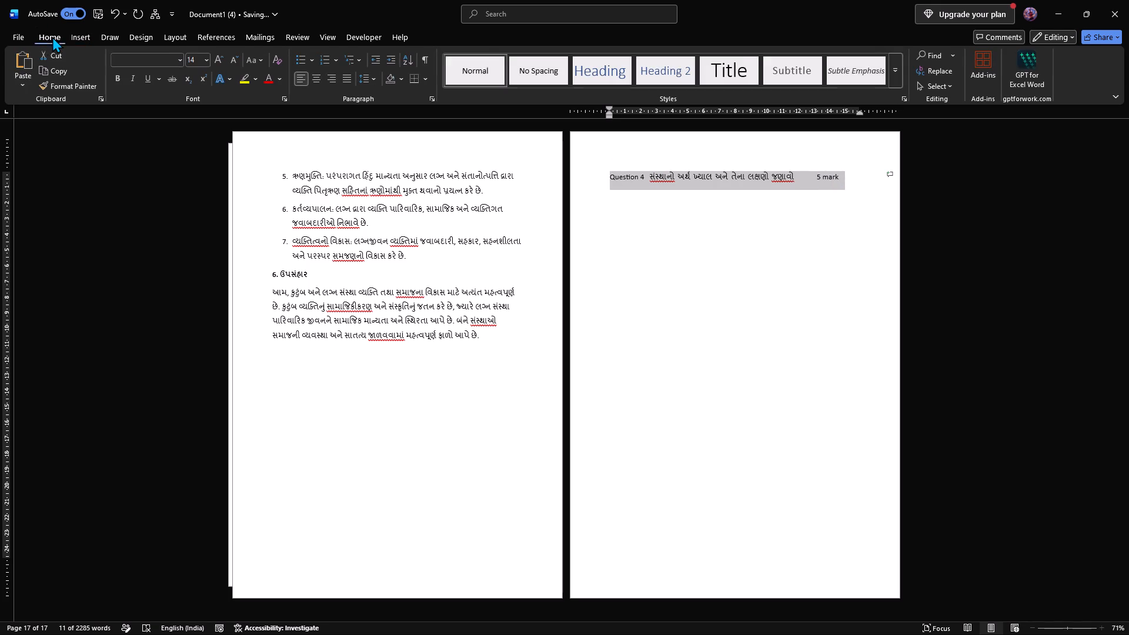
click(116, 78)
click(204, 54)
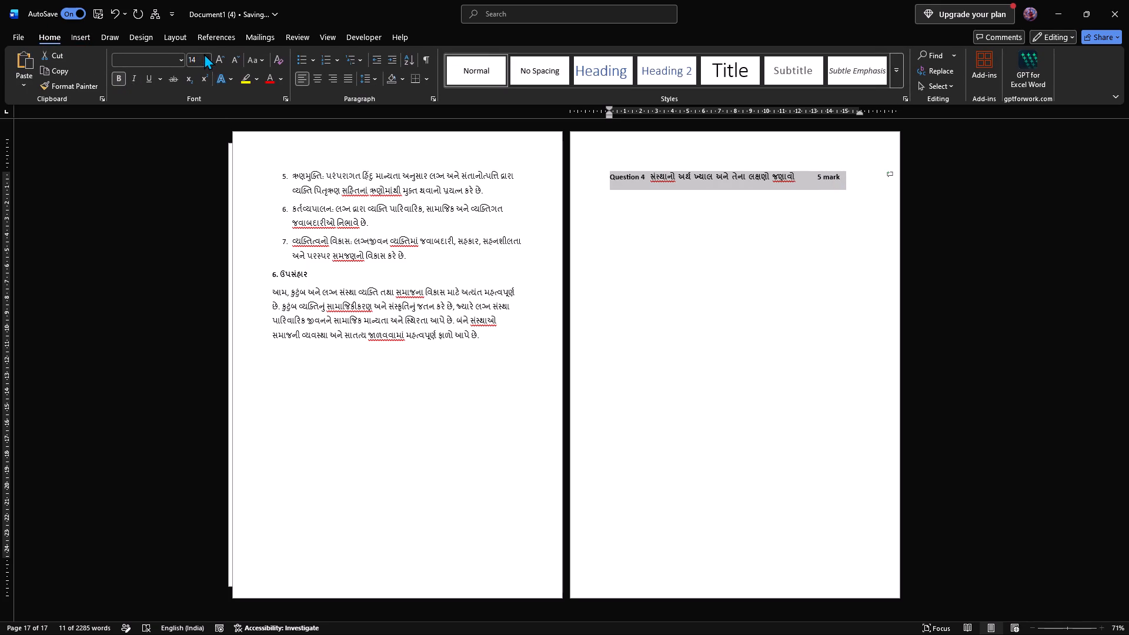
click(205, 157)
click(674, 249)
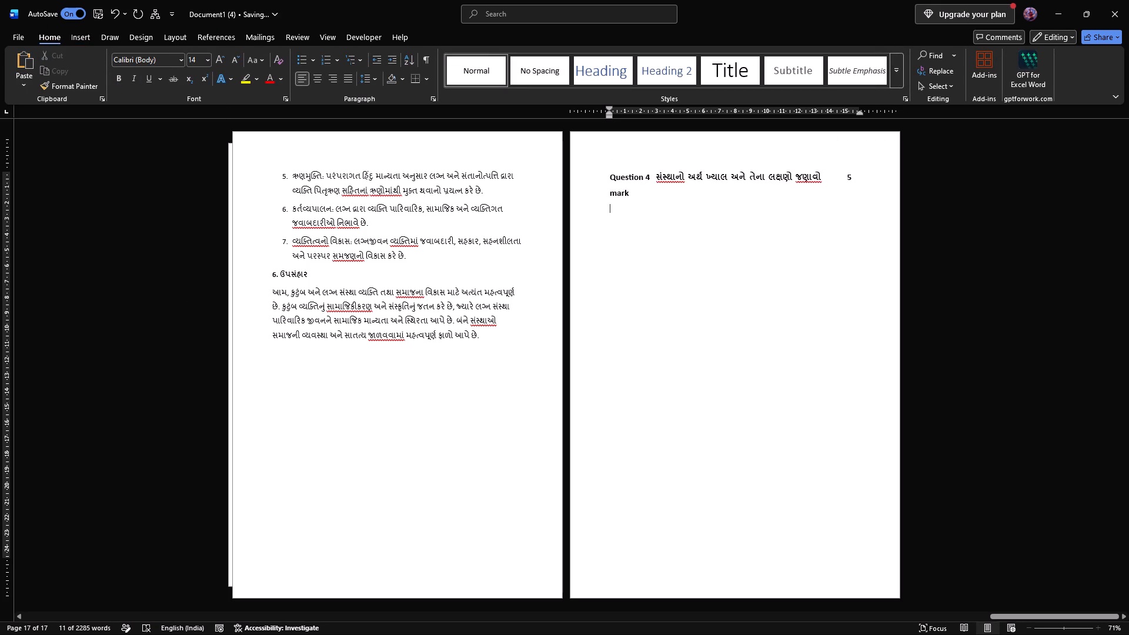
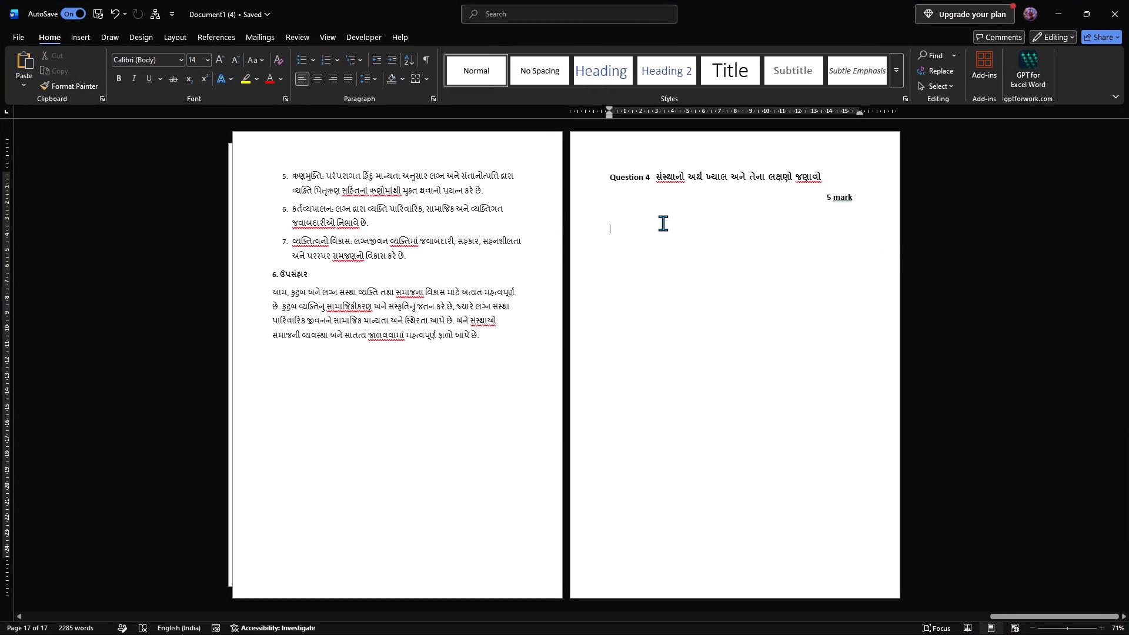
key(ctrl+v)
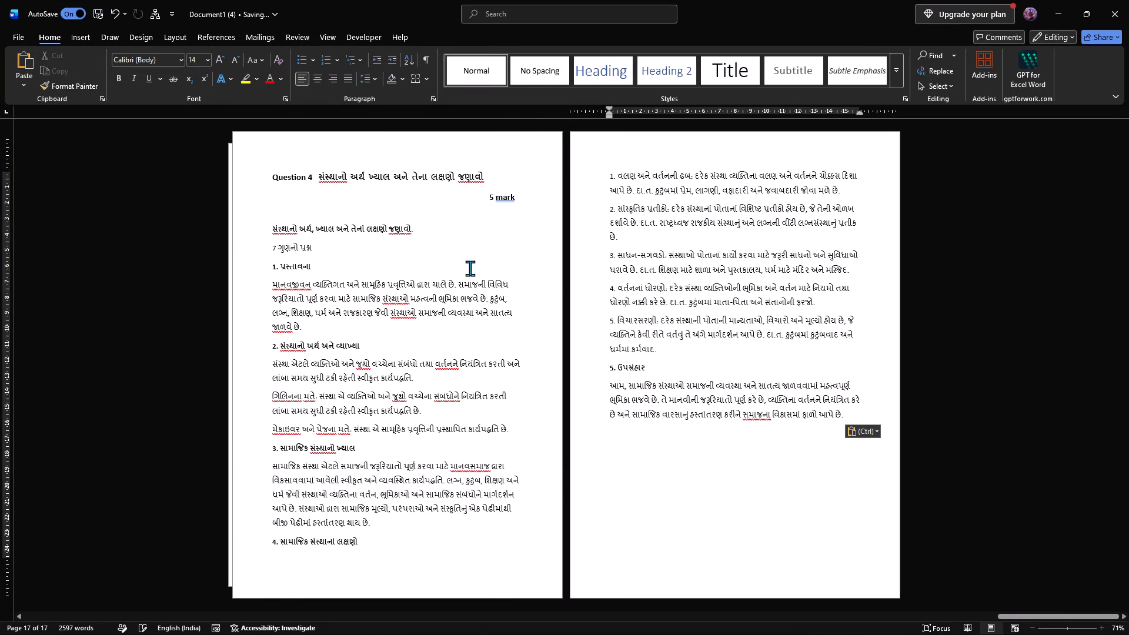
Delete the repeated question title, the "7 ગુણનો પ્રશ્ન" line and the blank line, keeping "1. પ્રસ્તાવના" on its own line below "5 mark".
drag(278, 230, 369, 253)
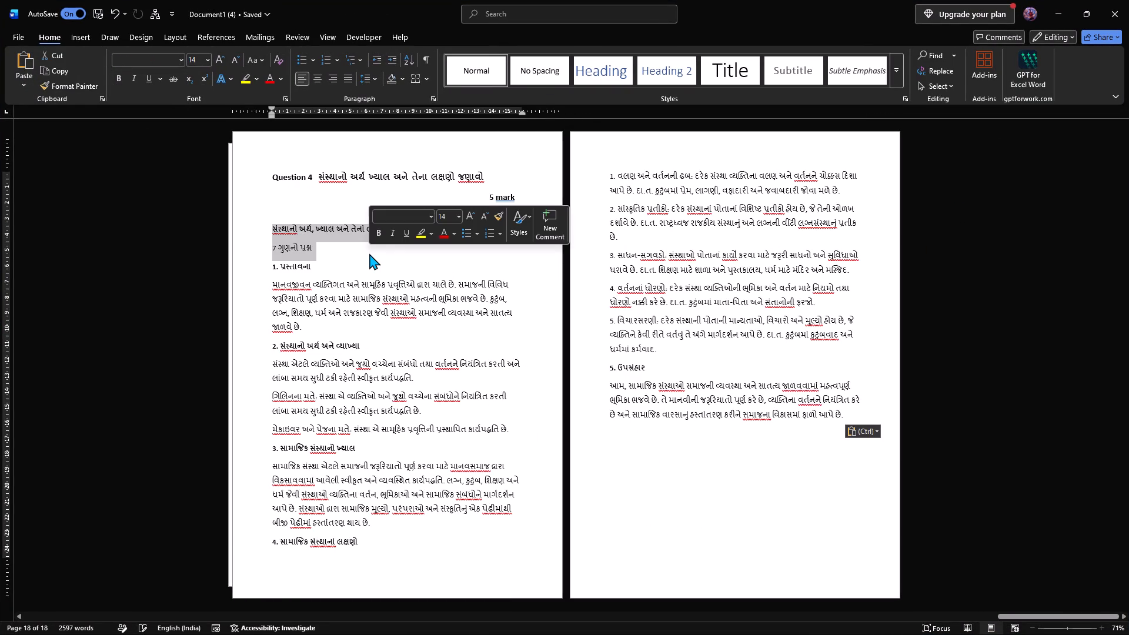
key(BackSpace)
key(BackSpace)
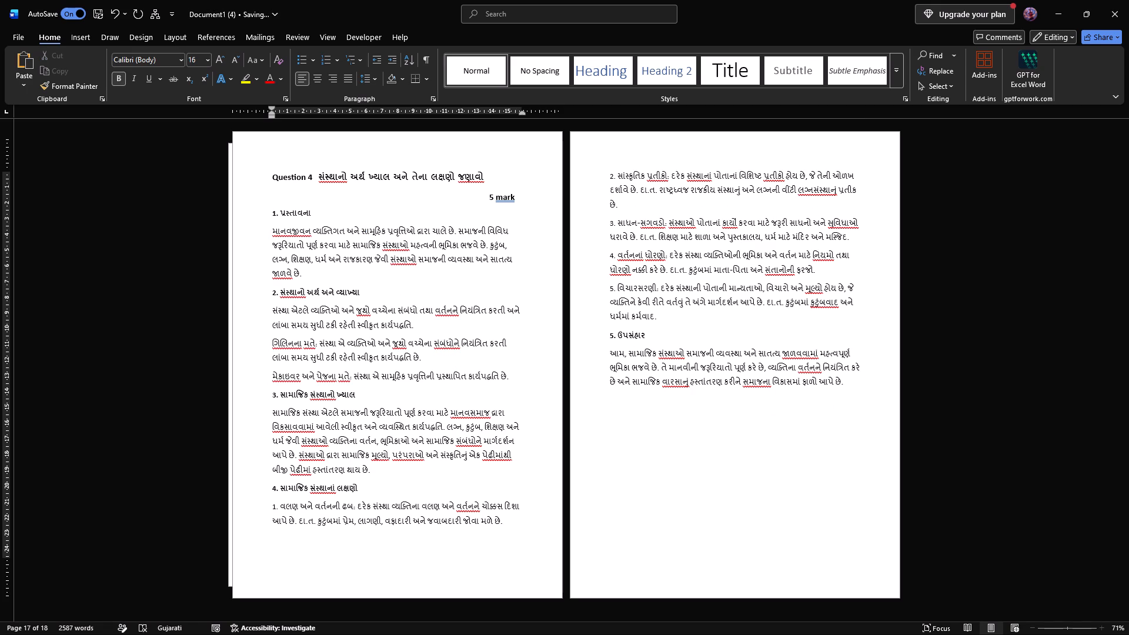
key(BackSpace)
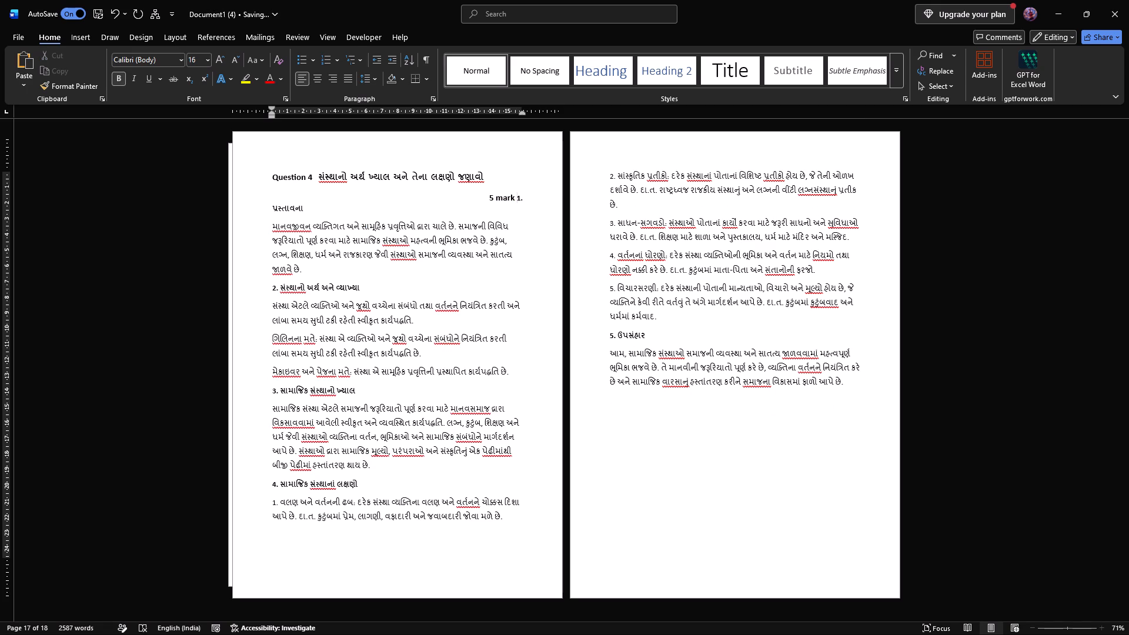
key(ctrl+z)
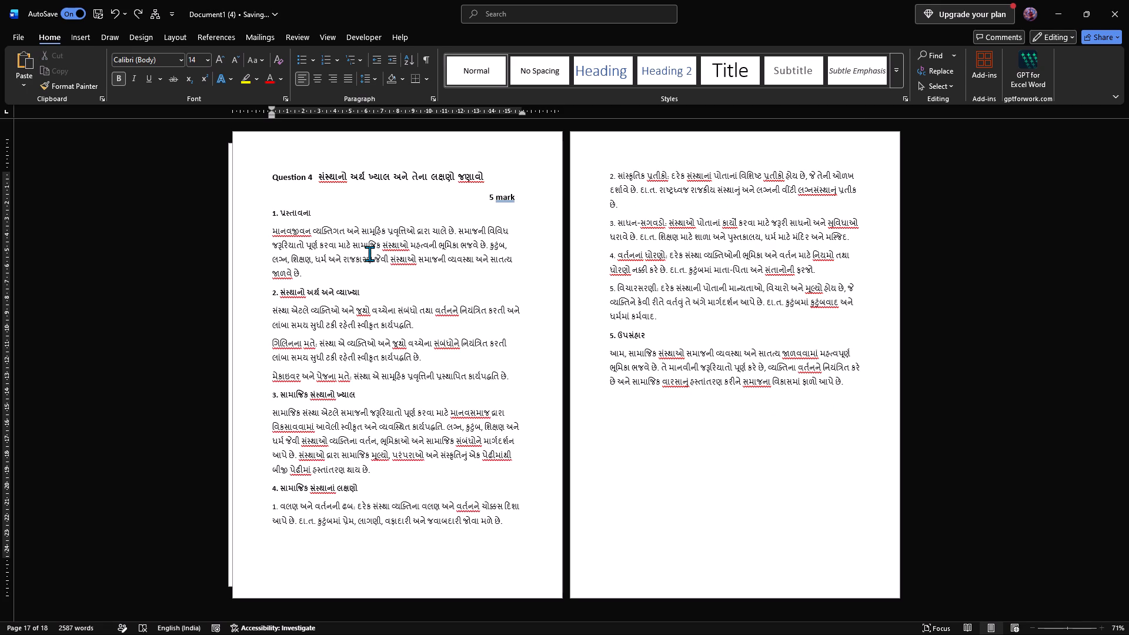
Review the whole document from the Question 1 page through to the end of the Question 4 answer, checking headings and page layout.
click(687, 444)
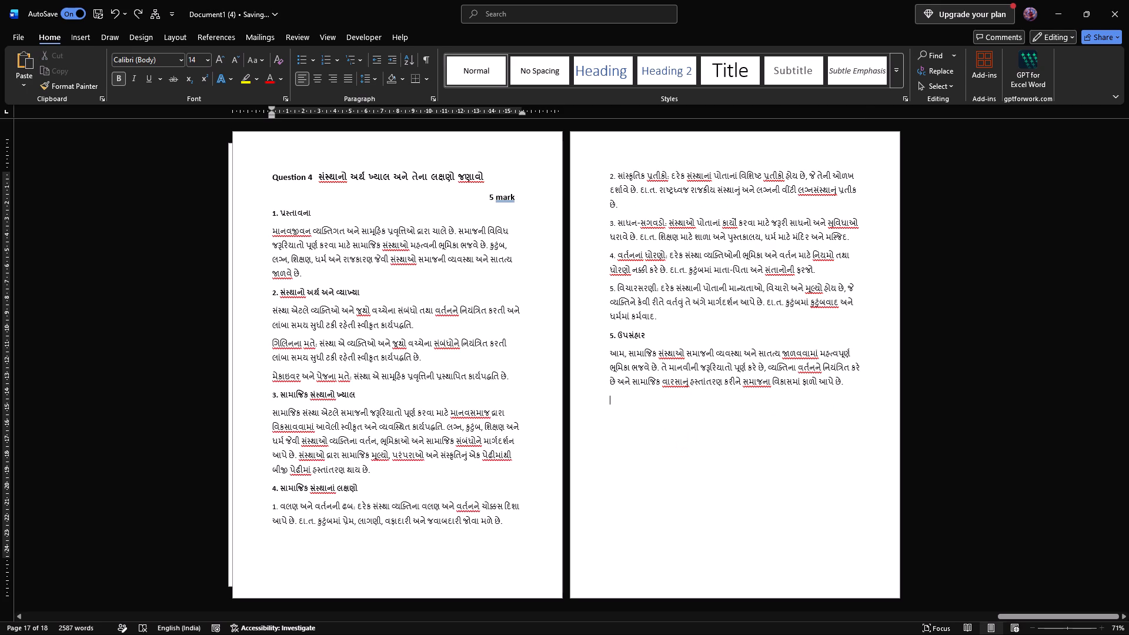
scroll(341, 376, up, 5)
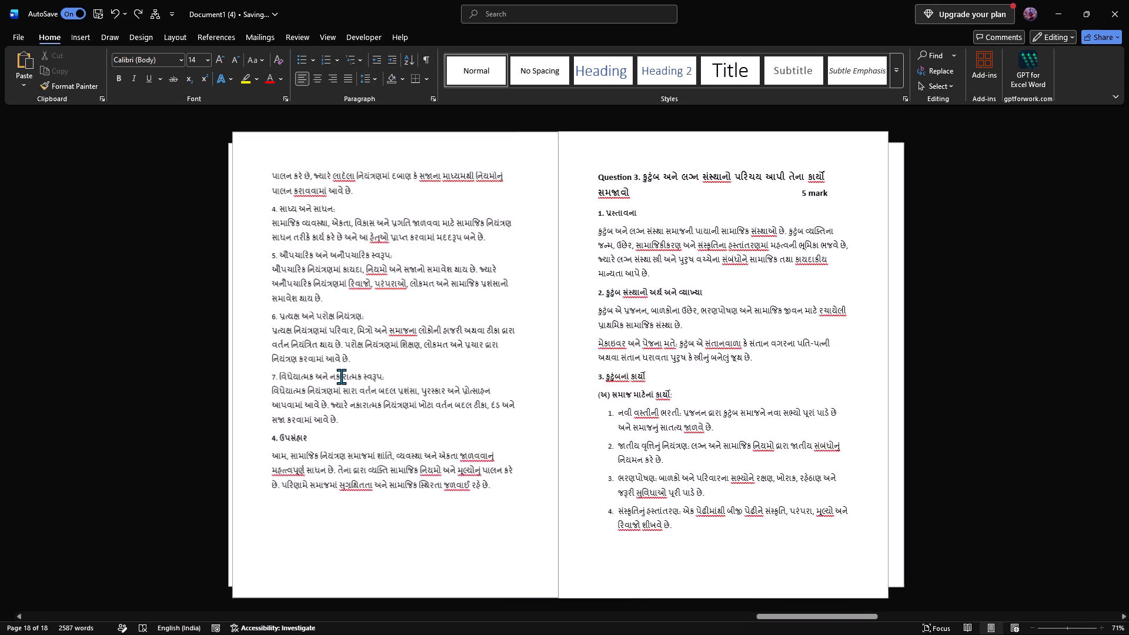
scroll(341, 376, up, 13)
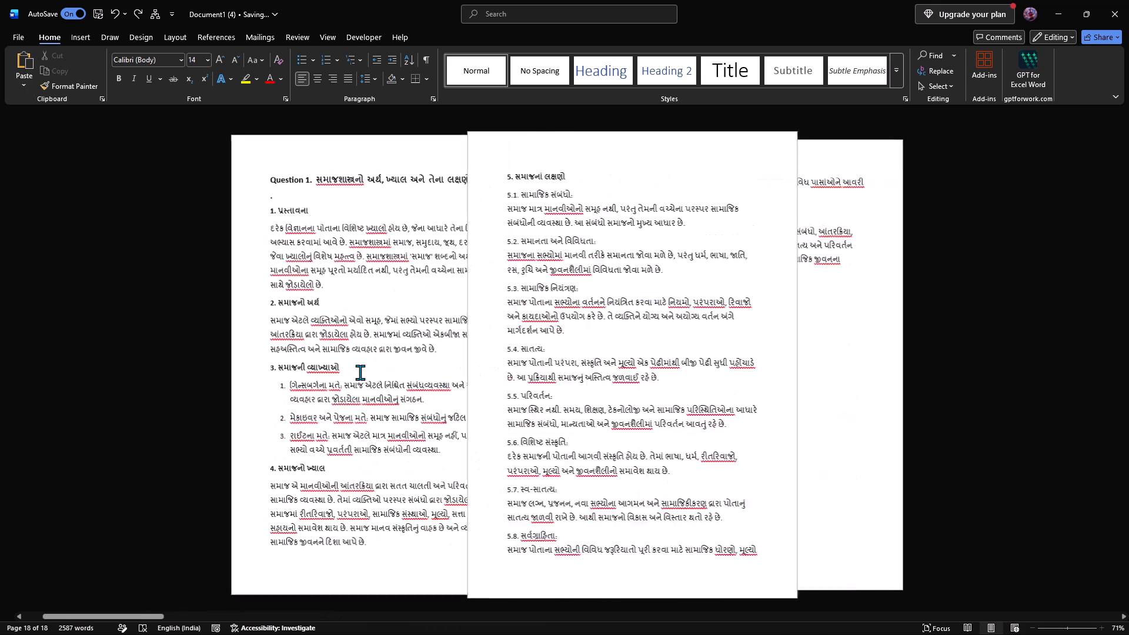
scroll(360, 372, up, 5)
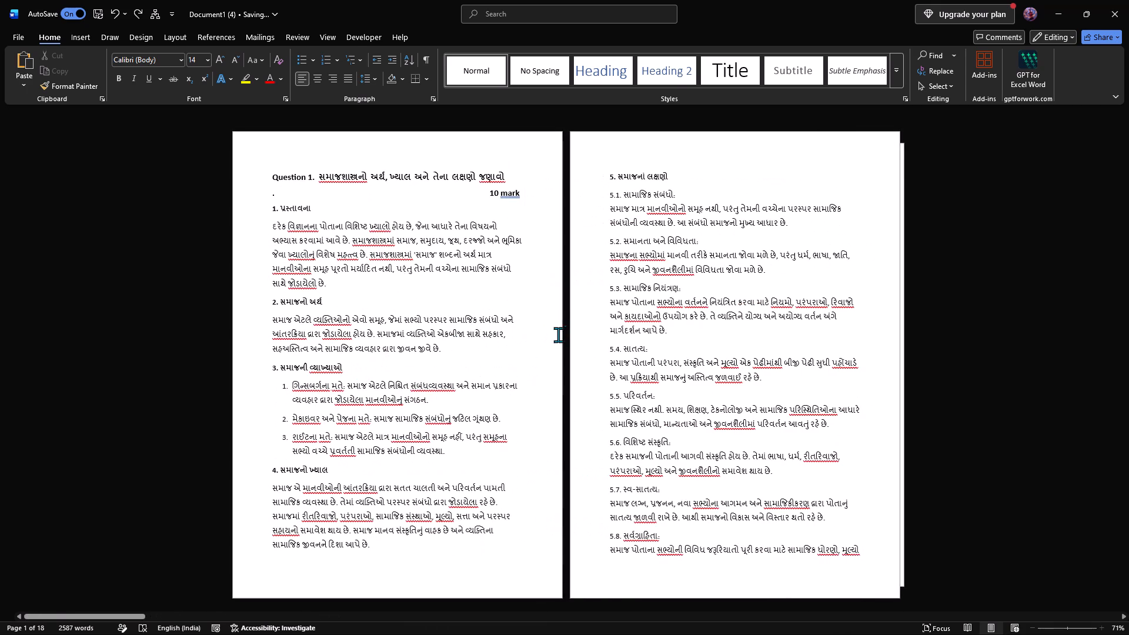
scroll(545, 343, down, 2)
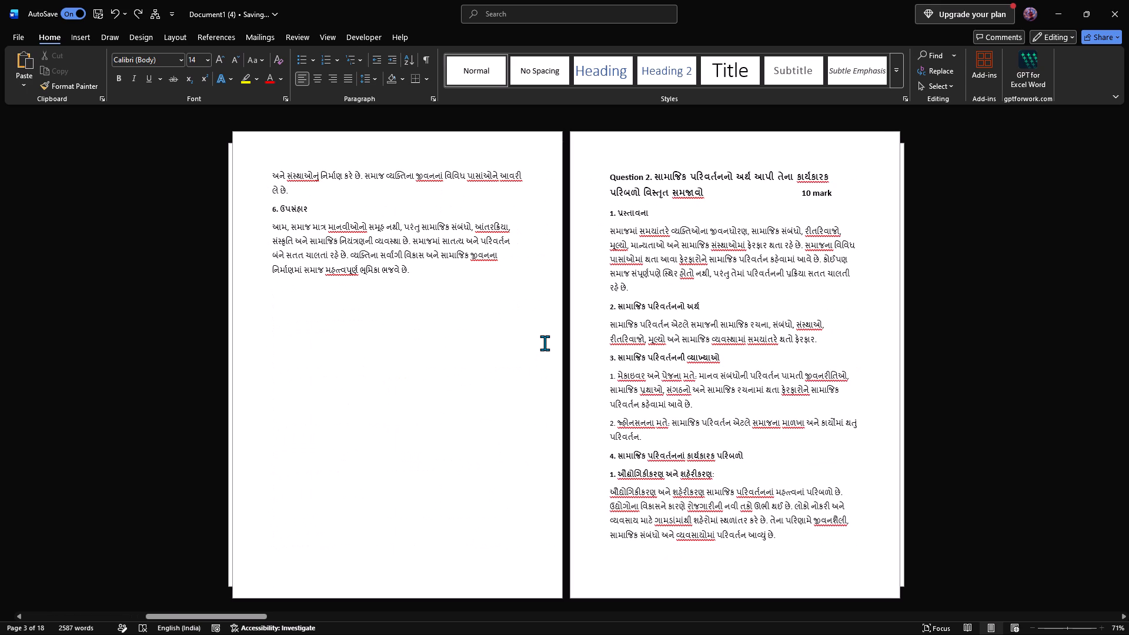
scroll(545, 343, down, 2)
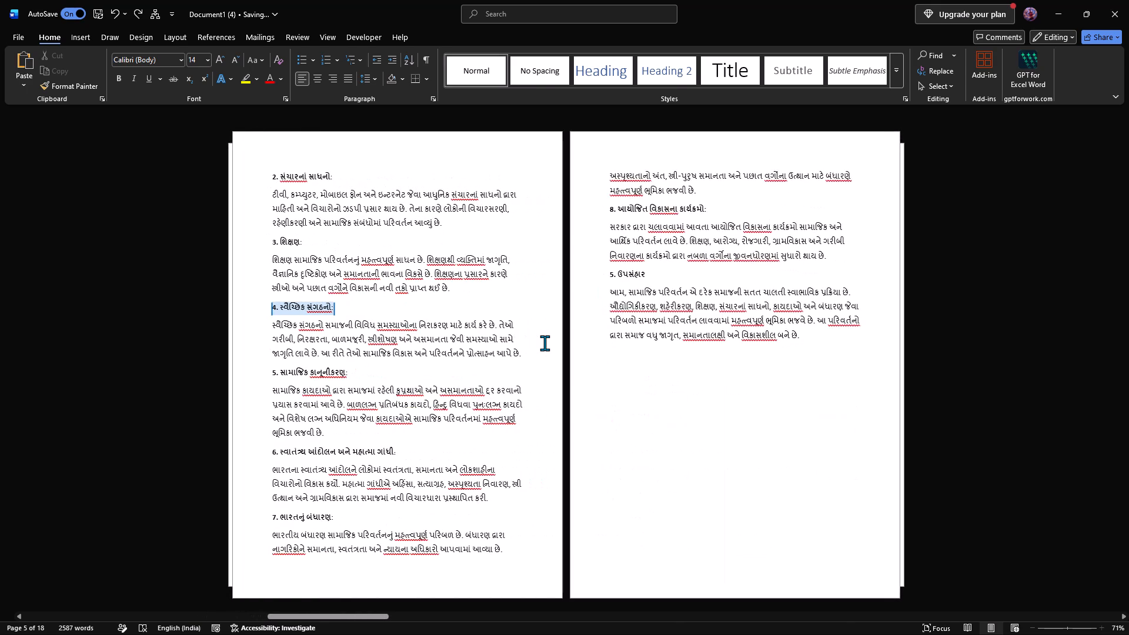
click(610, 358)
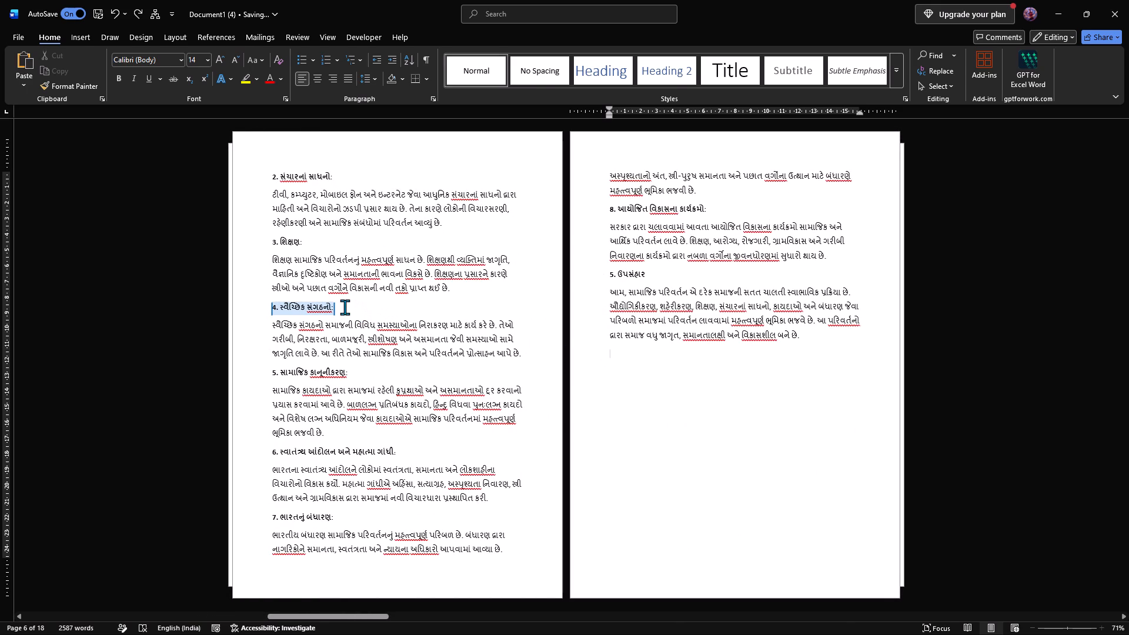
click(345, 307)
drag(330, 306, 264, 308)
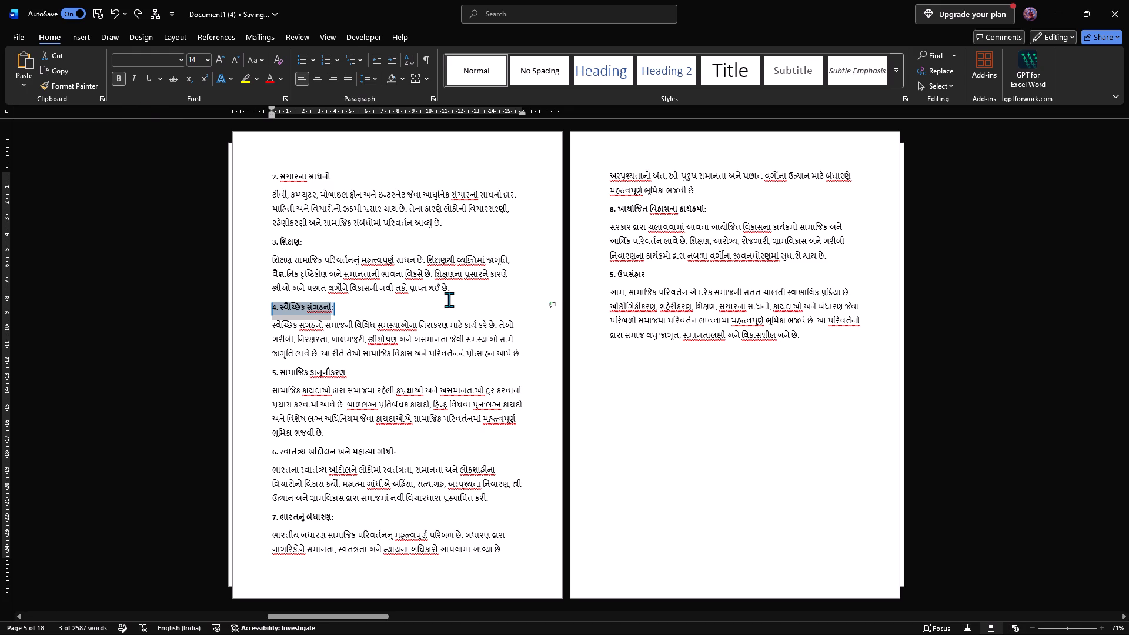
click(621, 393)
scroll(634, 392, down, 1)
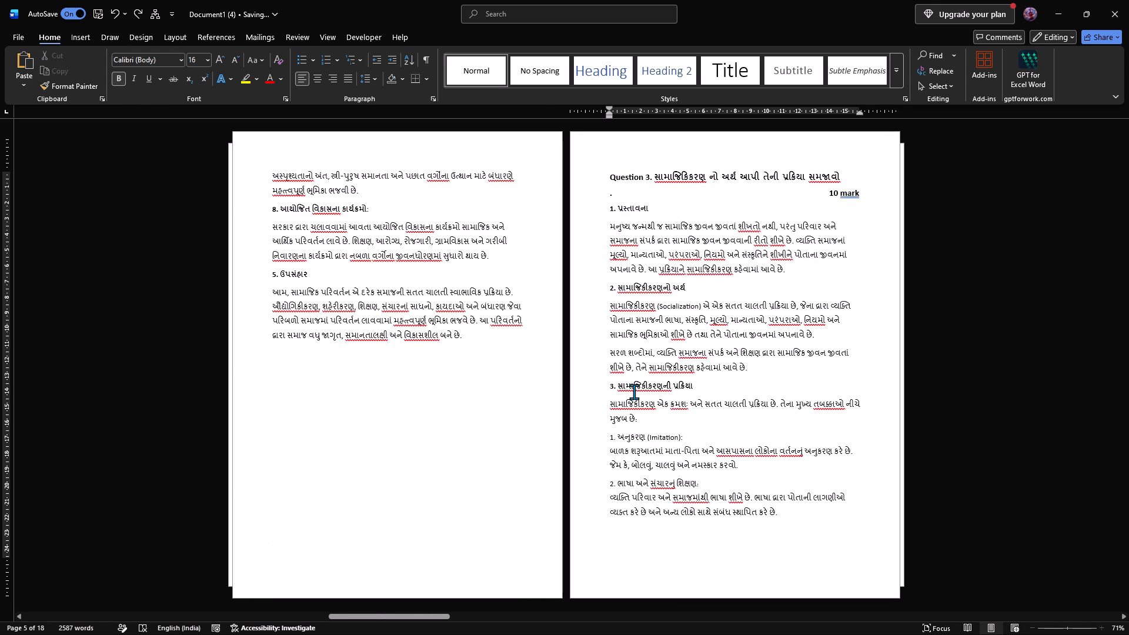
scroll(634, 392, down, 3)
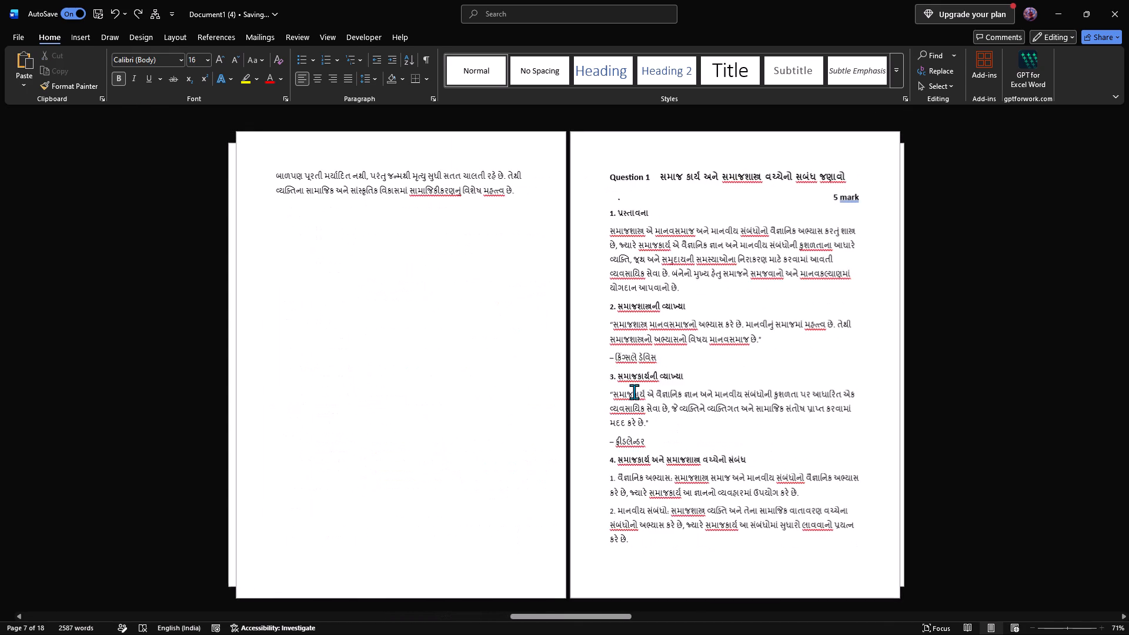
scroll(634, 392, down, 5)
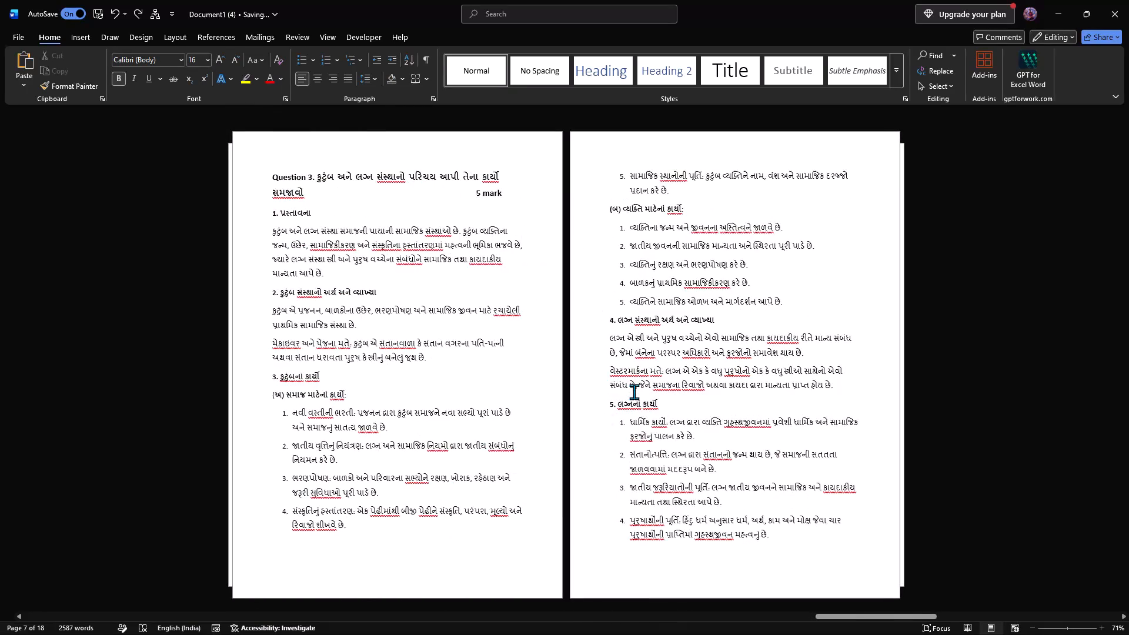
scroll(634, 392, down, 4)
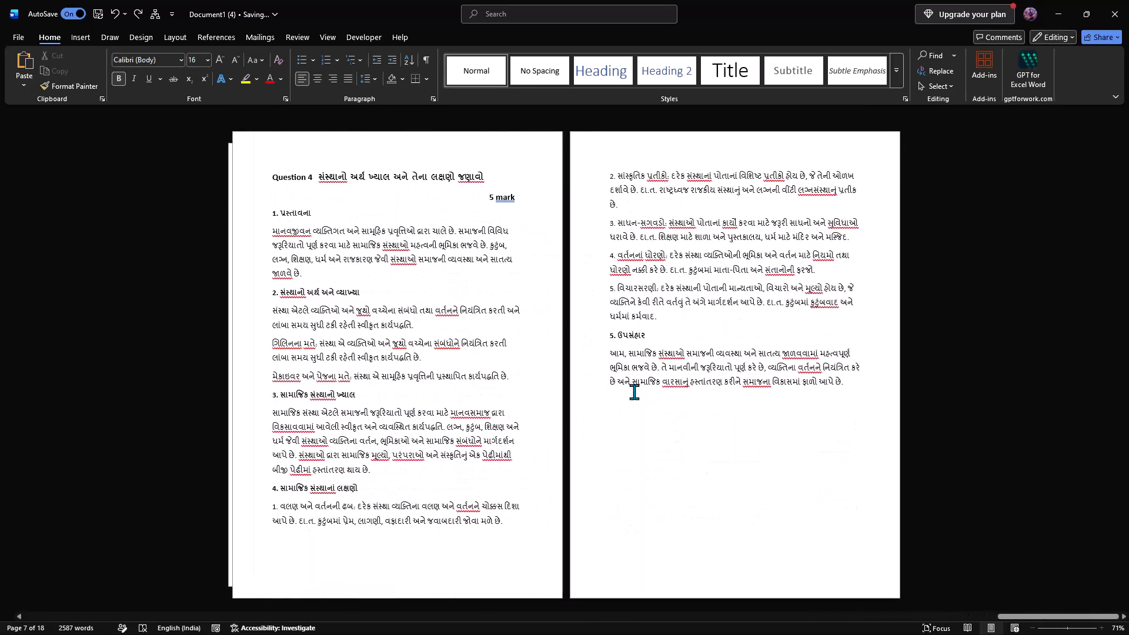
click(740, 487)
Start saving a copy of the document in the OneDrive Documents folder, with PDF as the file type.
click(12, 36)
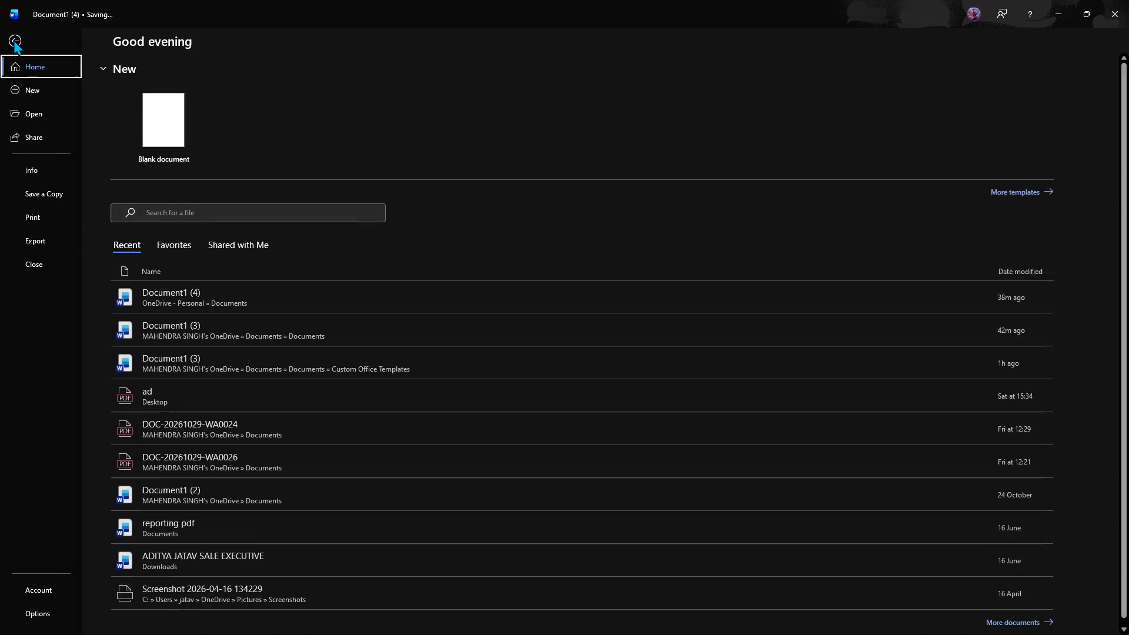
right_click(211, 293)
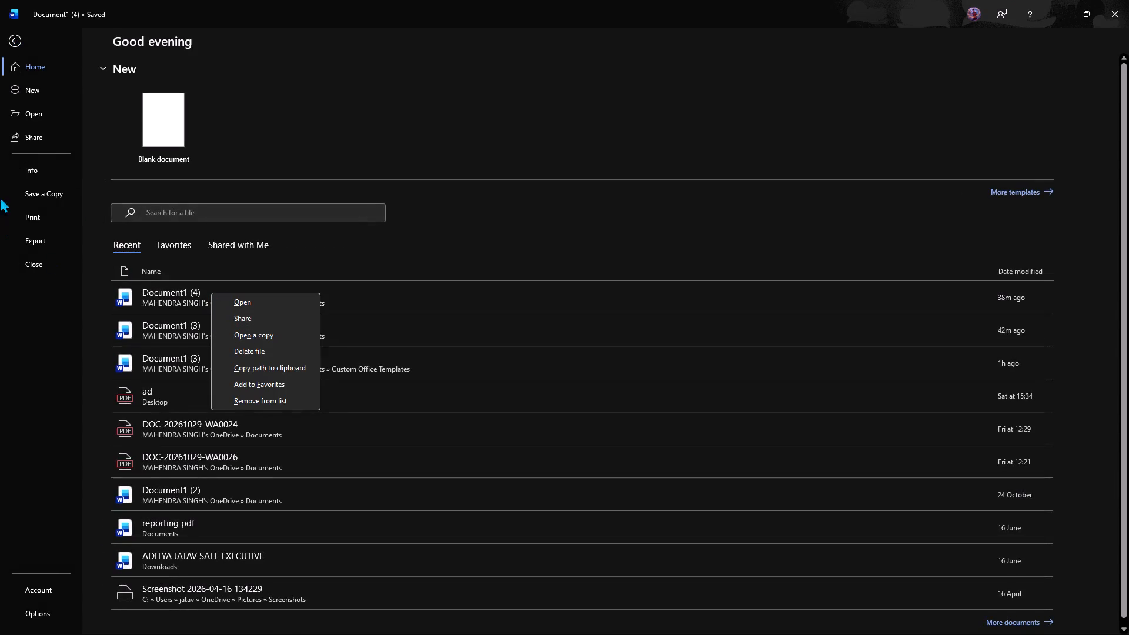
click(32, 195)
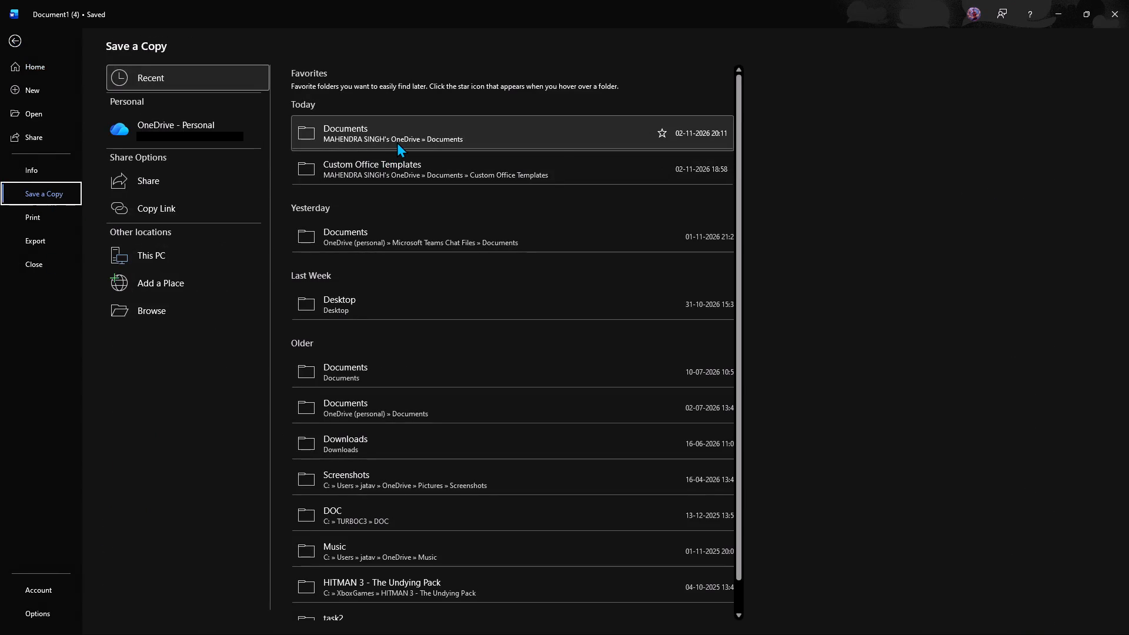
click(397, 142)
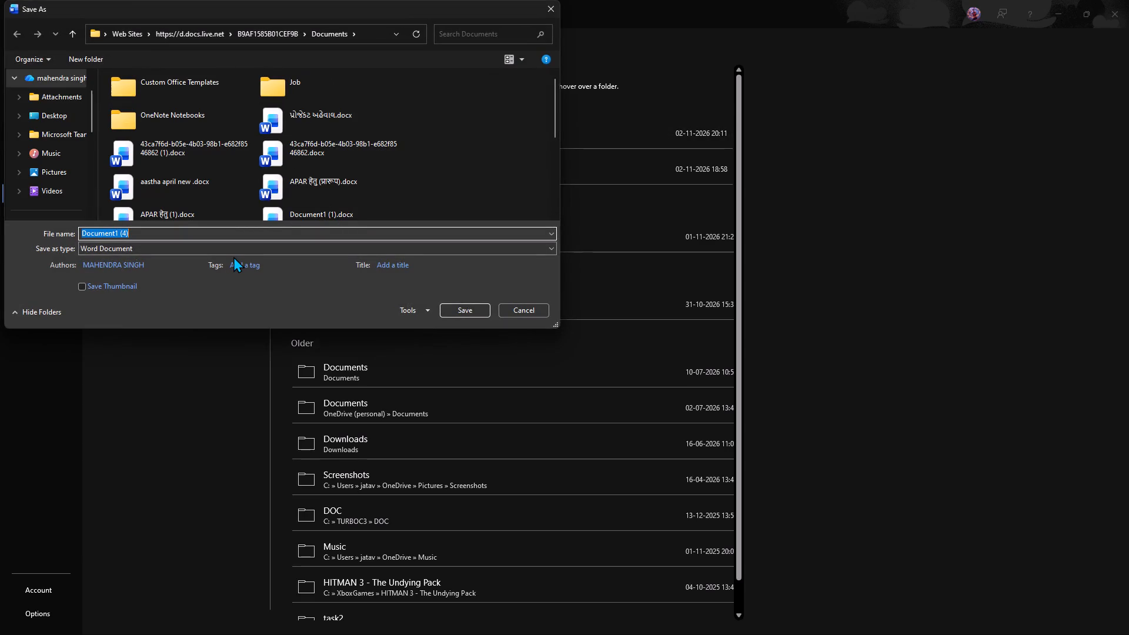
click(233, 256)
click(241, 251)
click(173, 308)
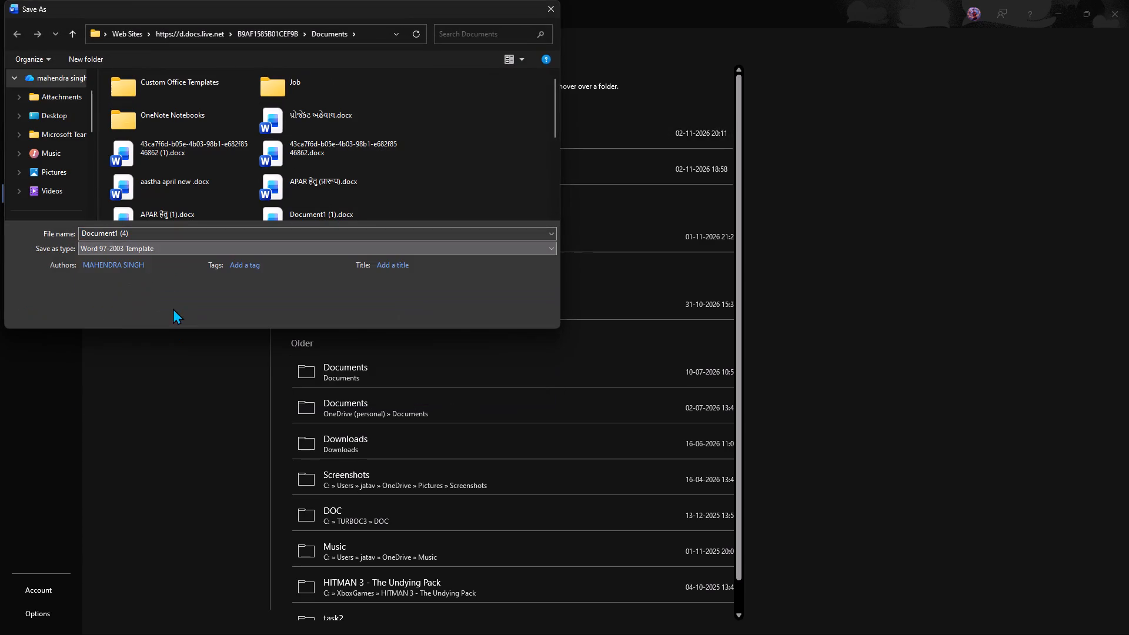
click(165, 247)
click(132, 313)
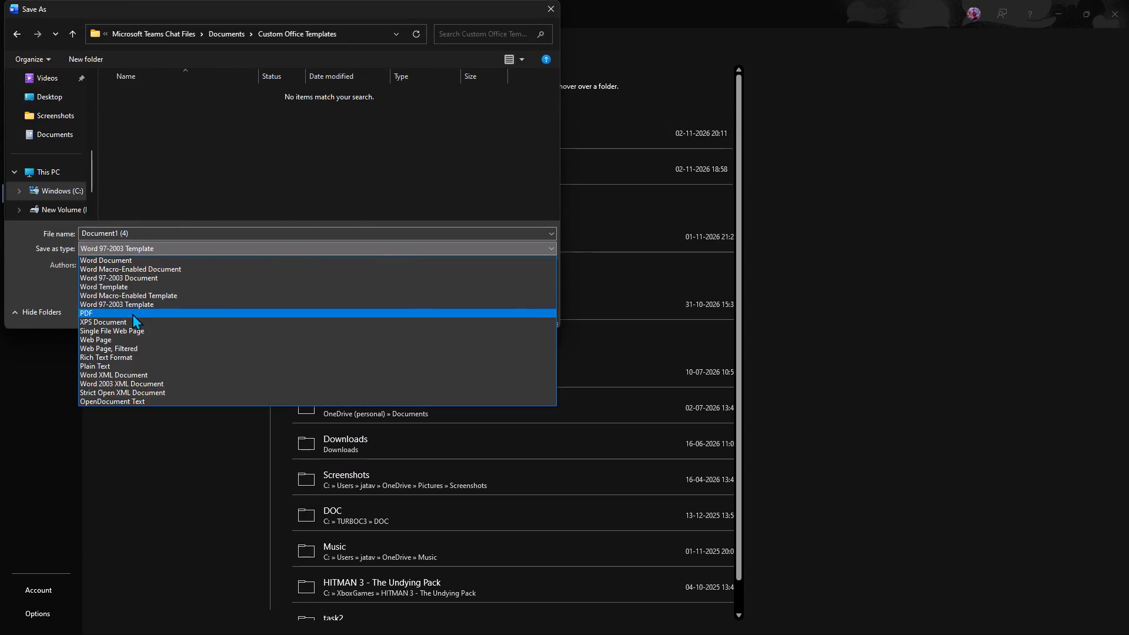
Name the PDF copy "msw internal paper 4" and save it.
click(181, 232)
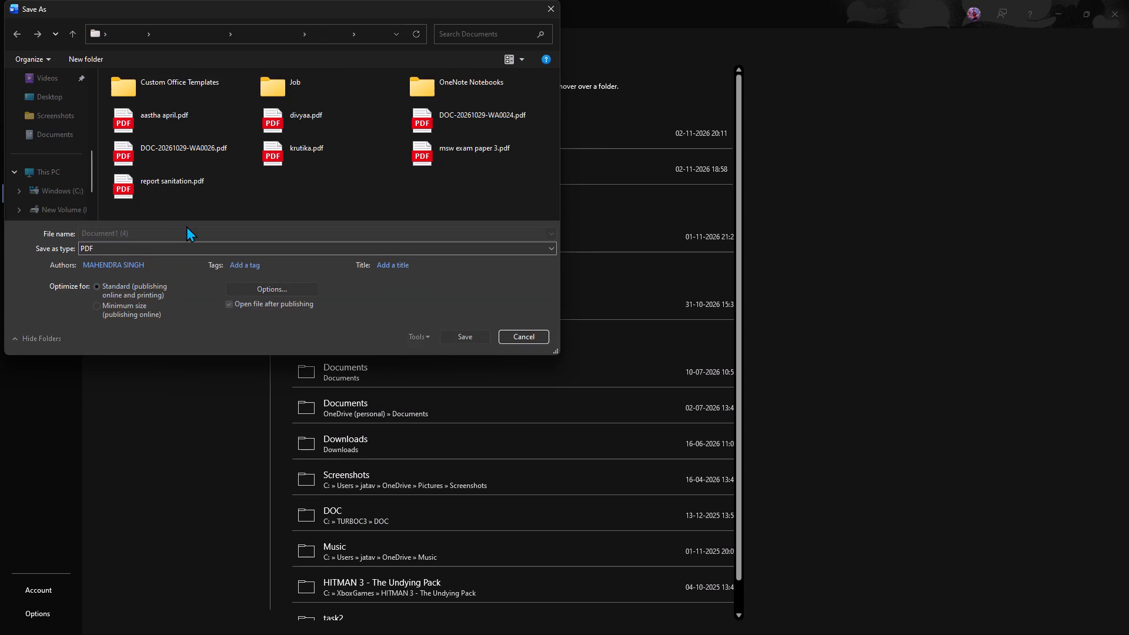
click(186, 226)
click(179, 233)
key(BackSpace)
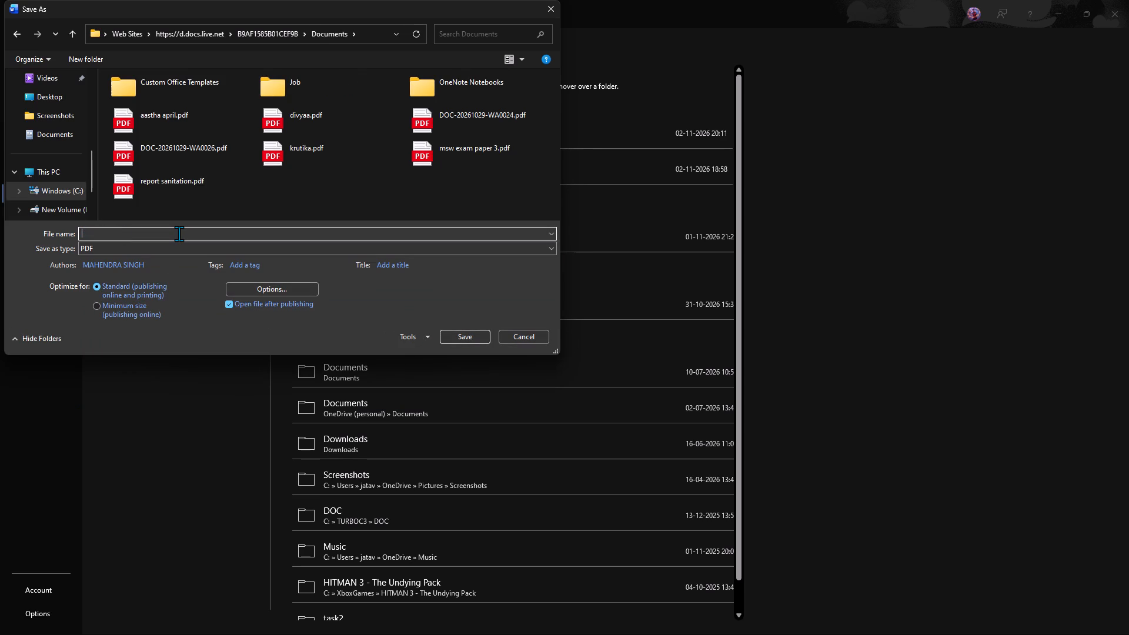
text(msw)
key(space)
text(internal paper 4)
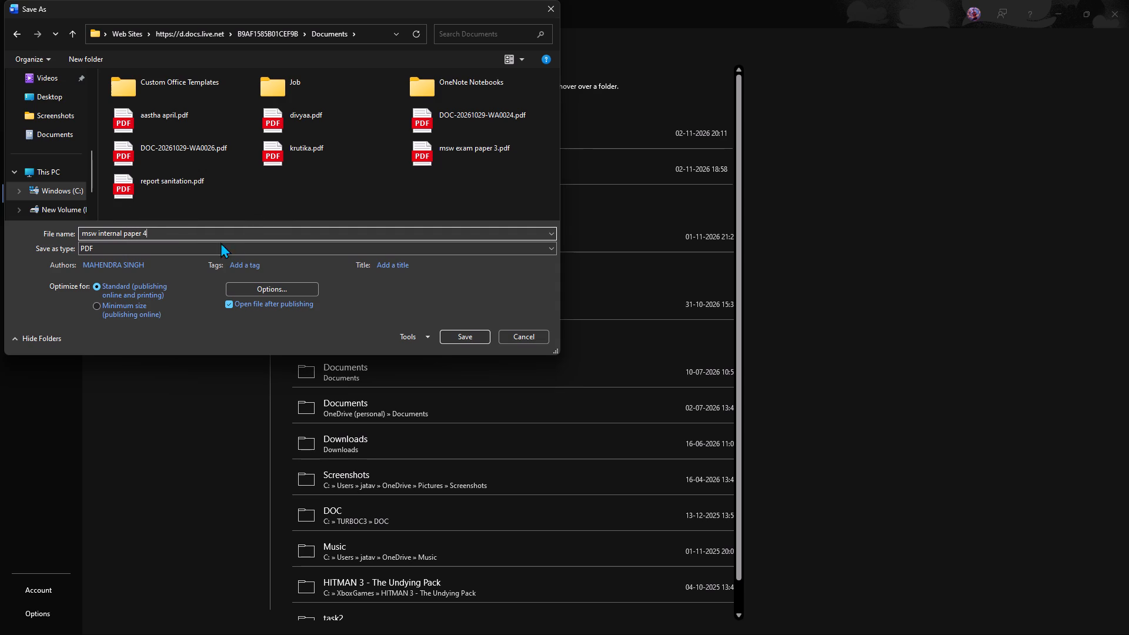
click(469, 343)
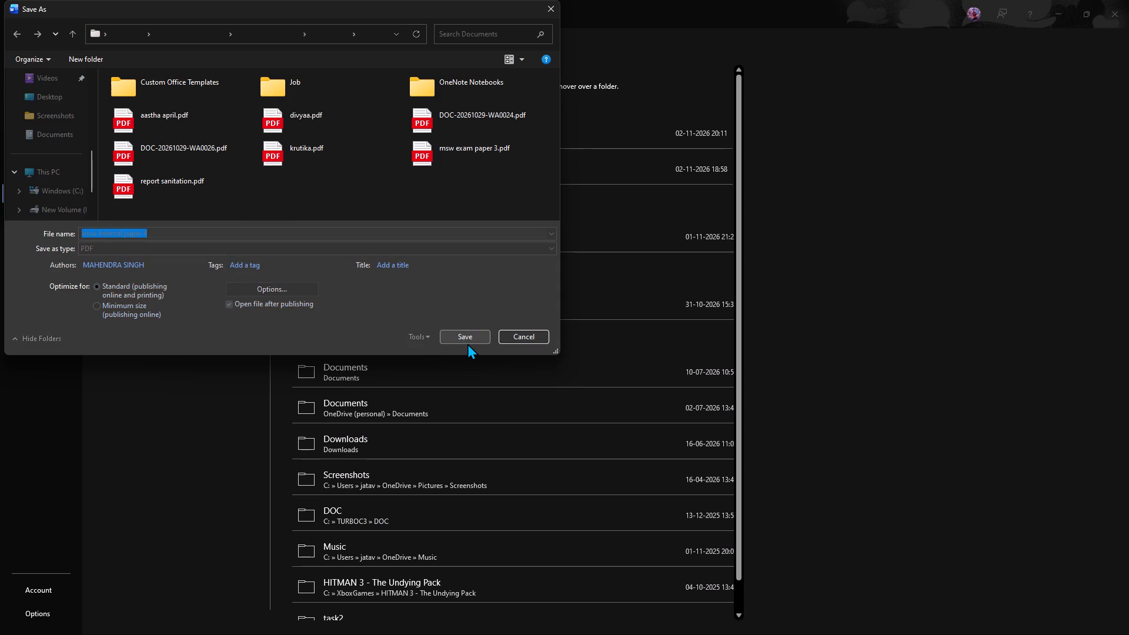
click(470, 337)
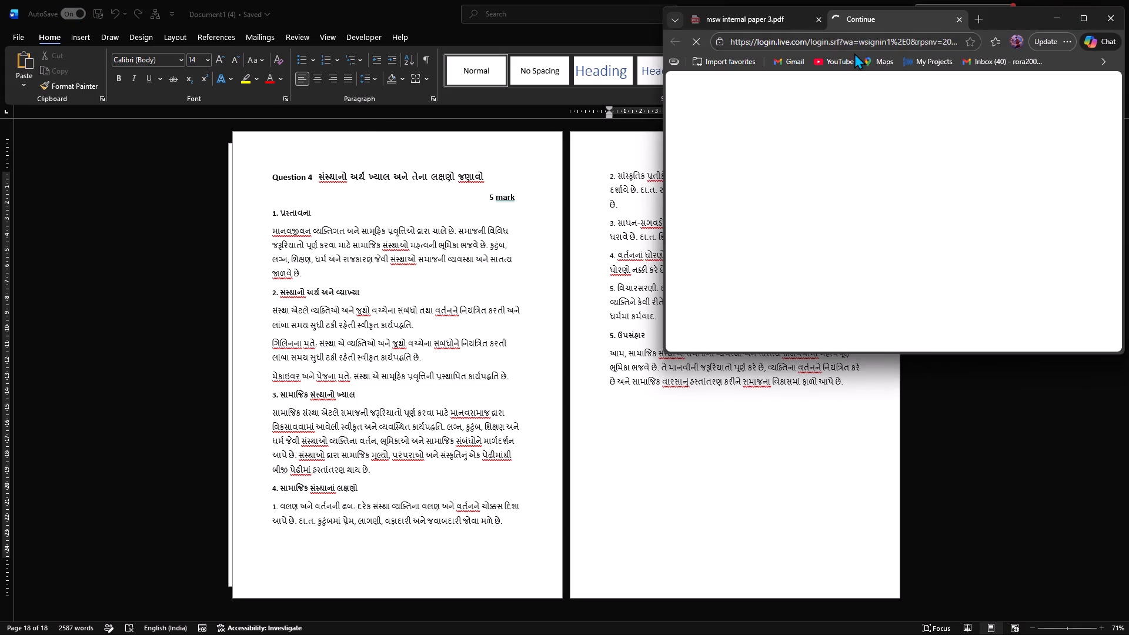
Switch from the Edge window back to the Word document.
right_click(770, 20)
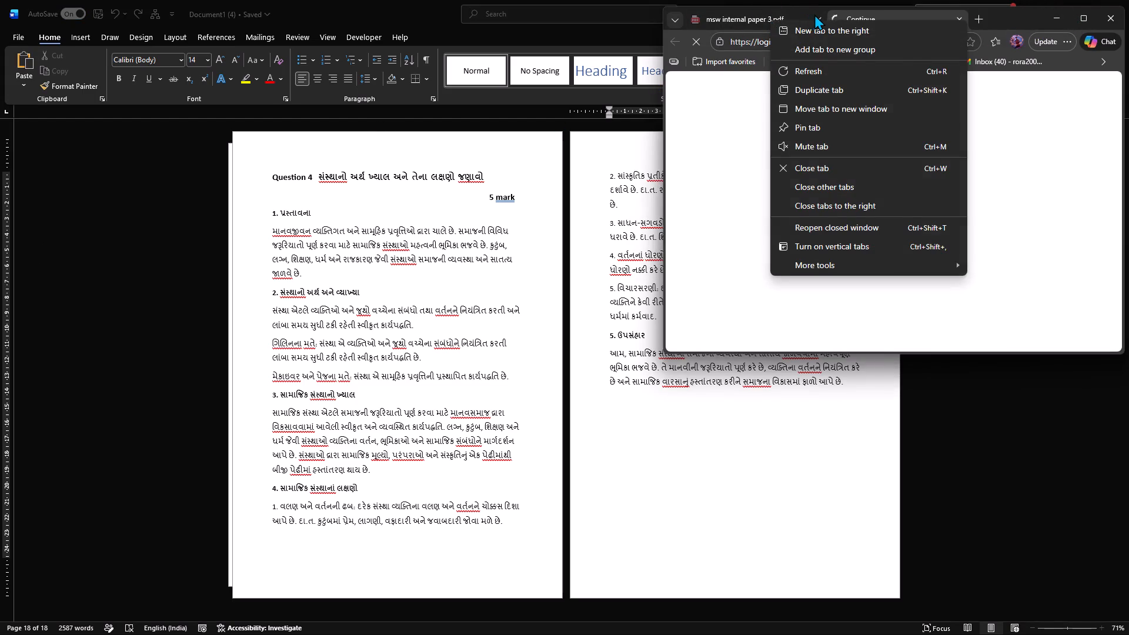
click(593, 176)
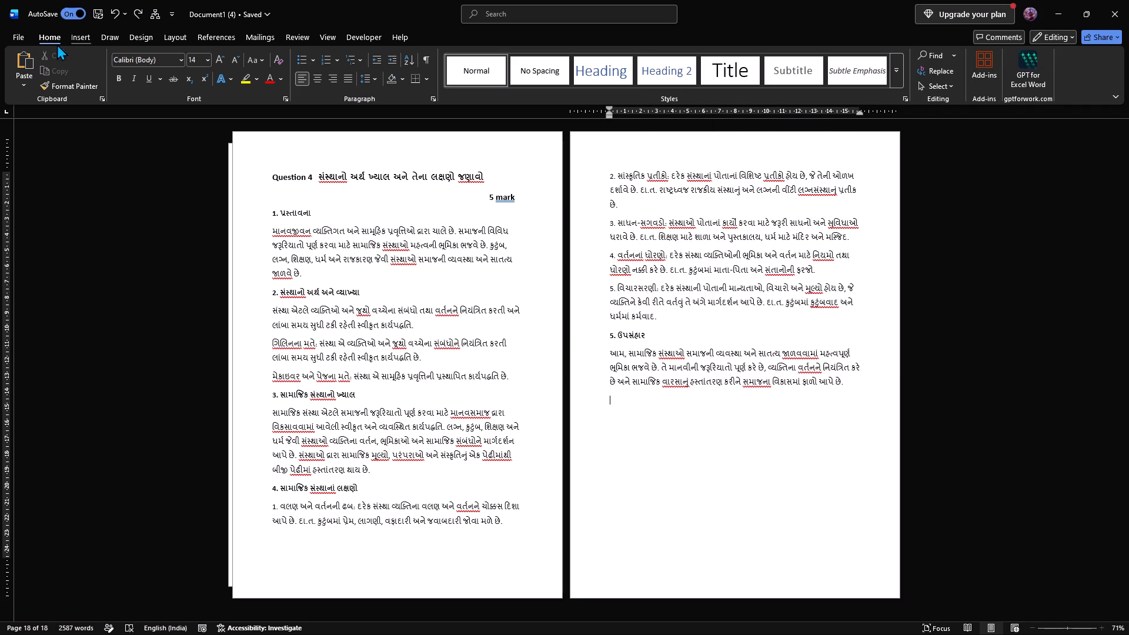
Switch to Edge, close the account.live.com tab and check the paper code heading at the top of msw internal paper 3.pdf.
click(1085, 5)
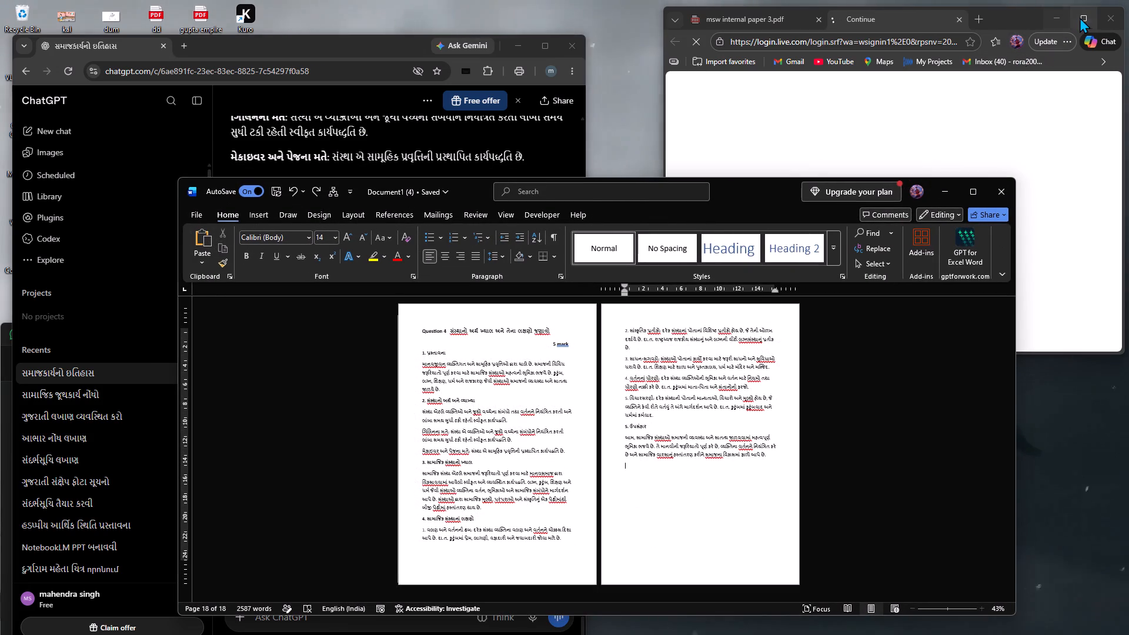
click(1081, 17)
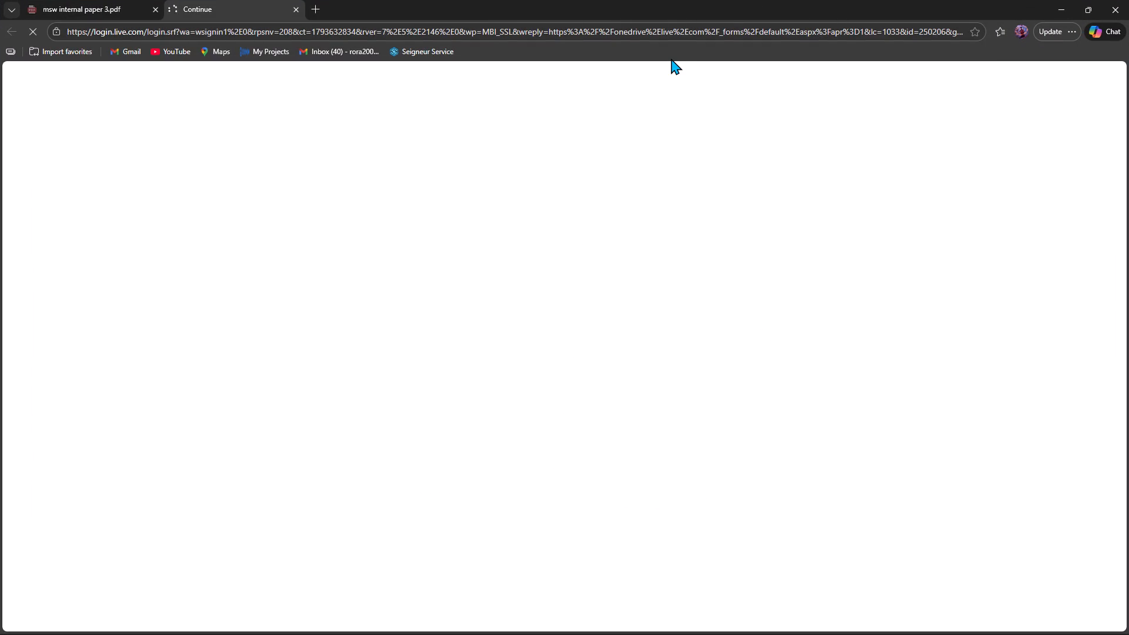
click(1090, 9)
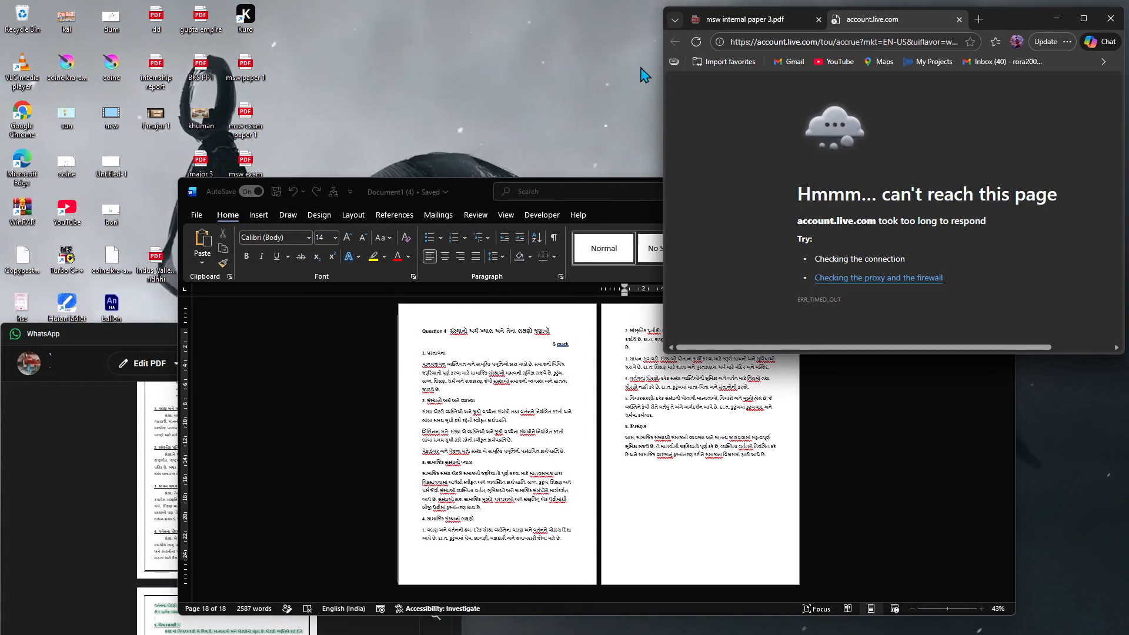
click(880, 16)
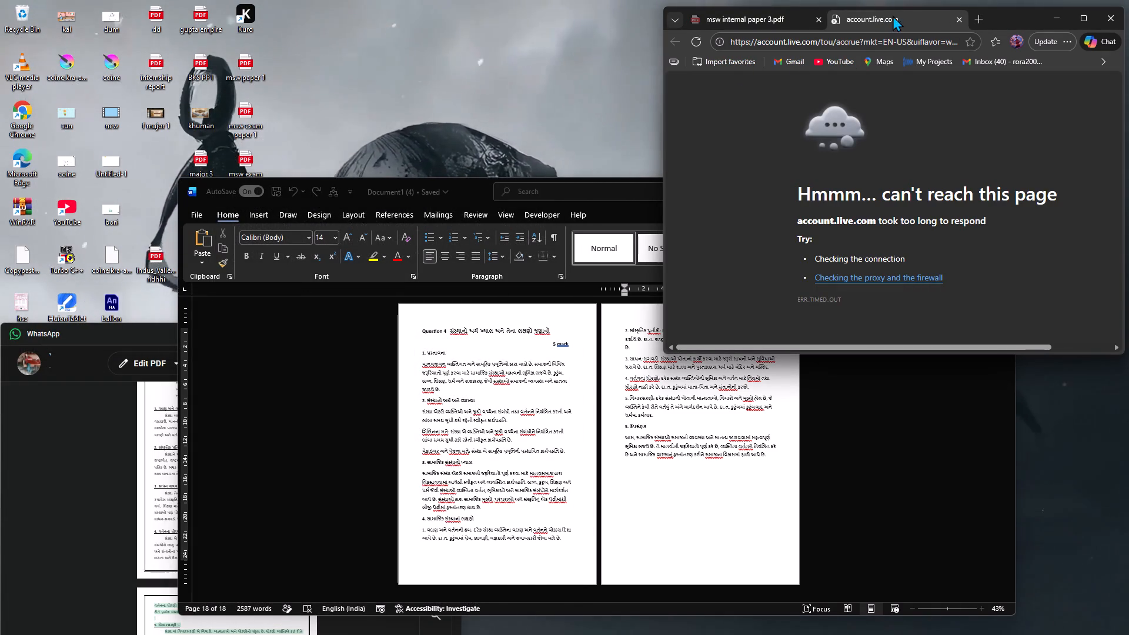
click(954, 20)
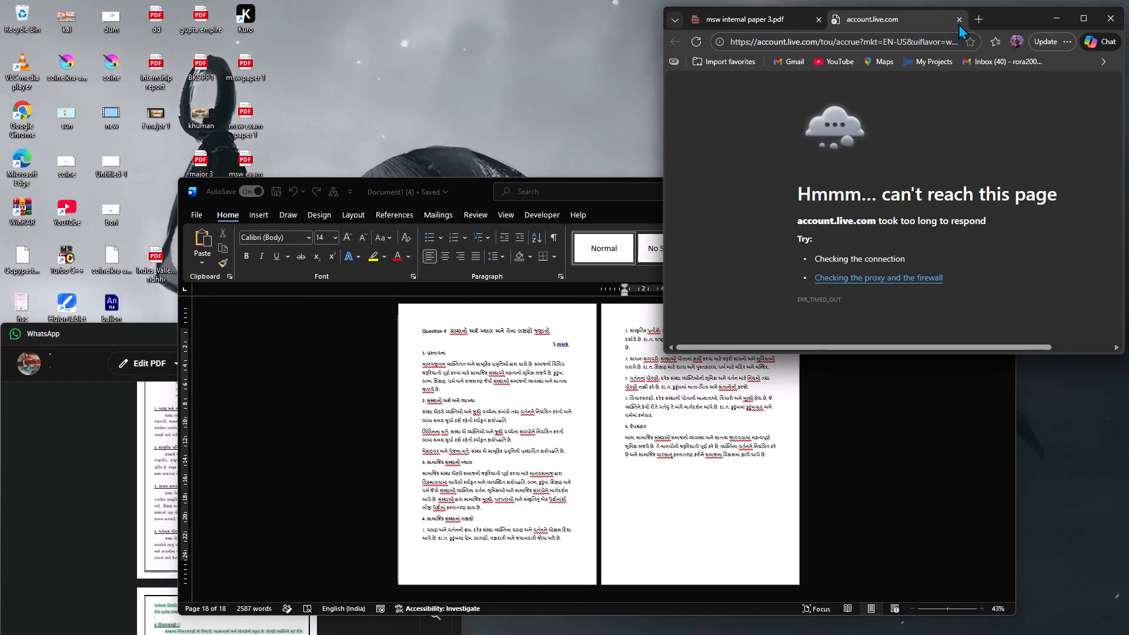
click(957, 18)
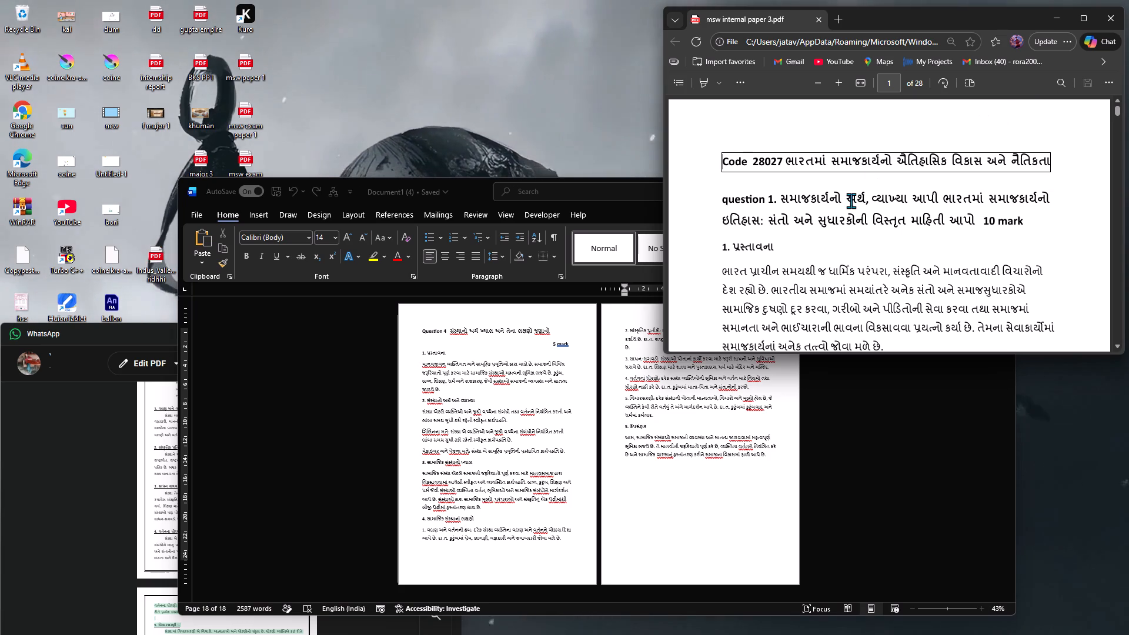
scroll(851, 200, down, 5)
scroll(851, 200, up, 8)
Return to the Word document and insert the paper code 28029 before the Question 1 heading on the first page.
click(518, 387)
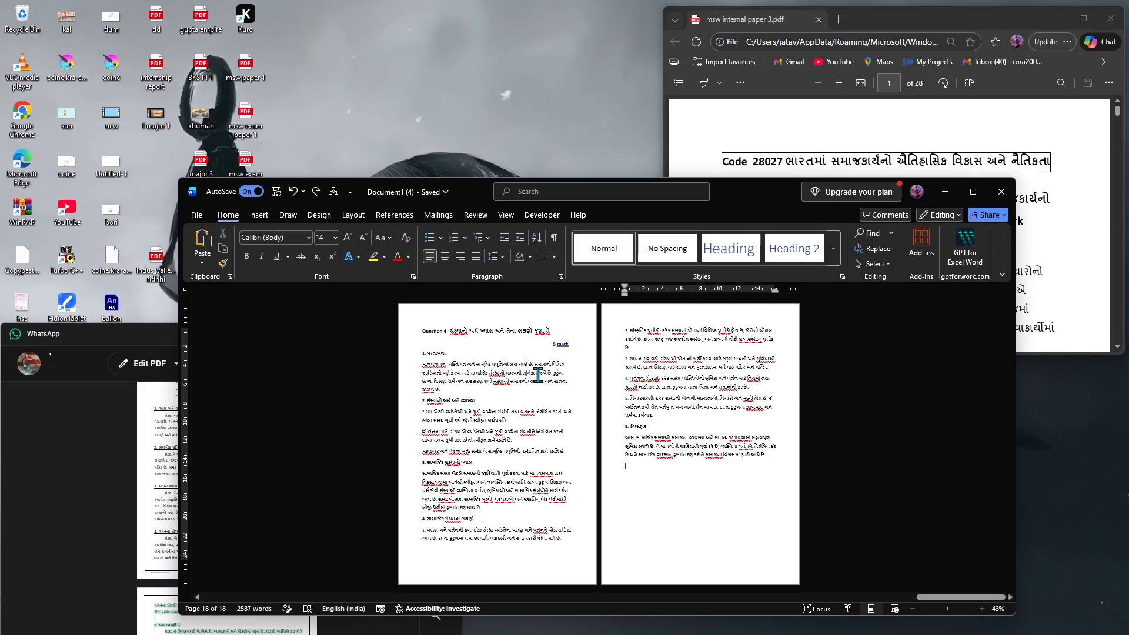
click(973, 193)
scroll(656, 301, up, 11)
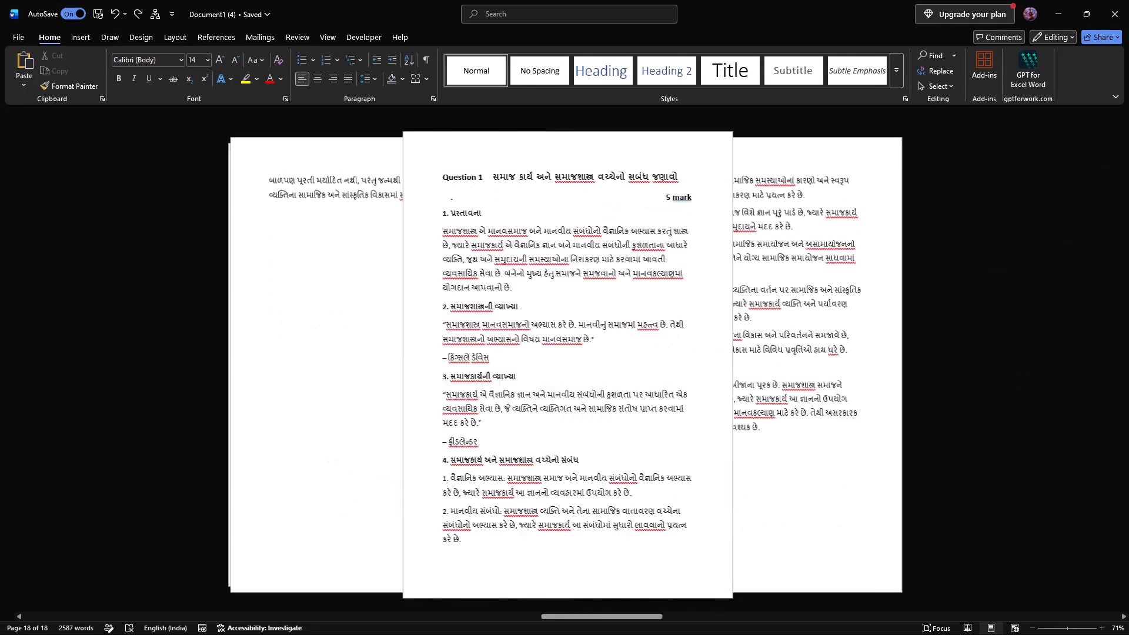
scroll(651, 301, up, 15)
click(299, 156)
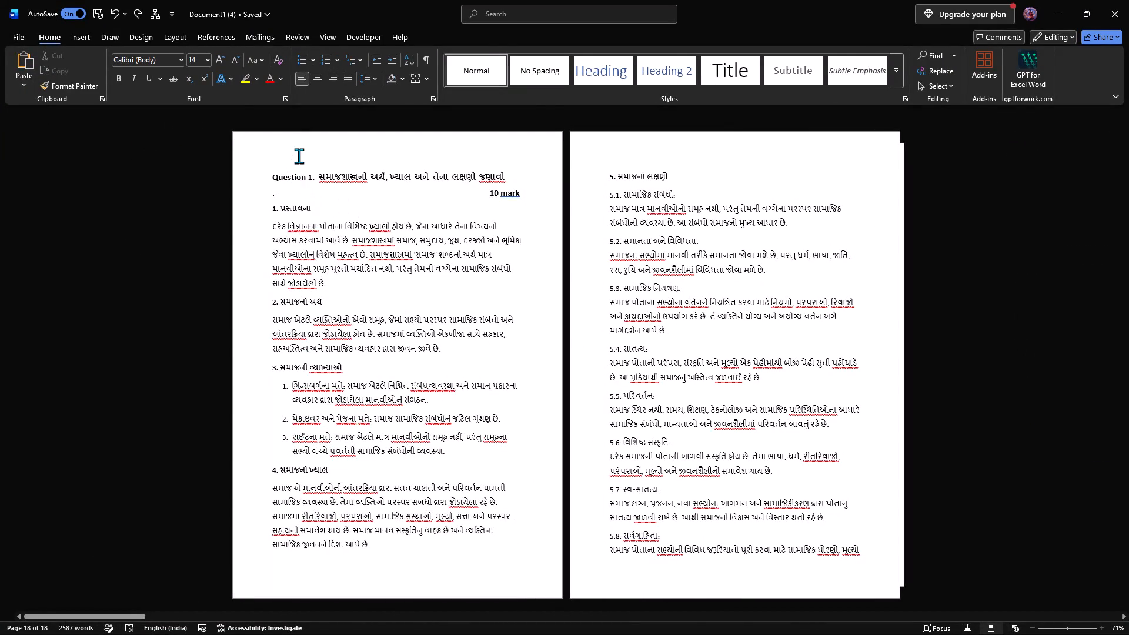
click(277, 178)
click(274, 176)
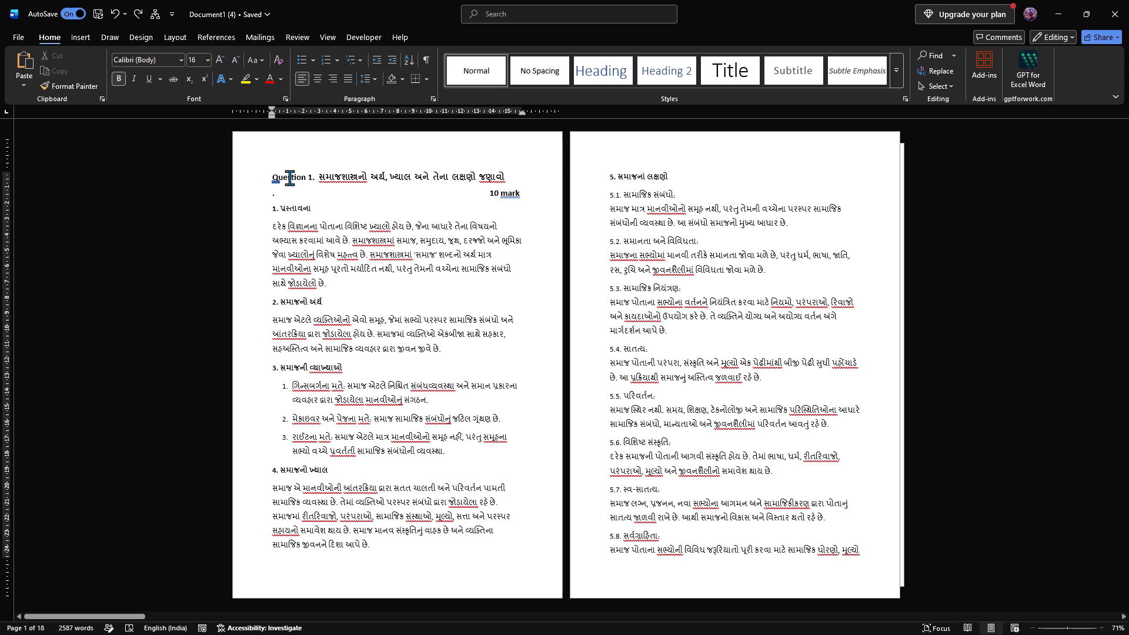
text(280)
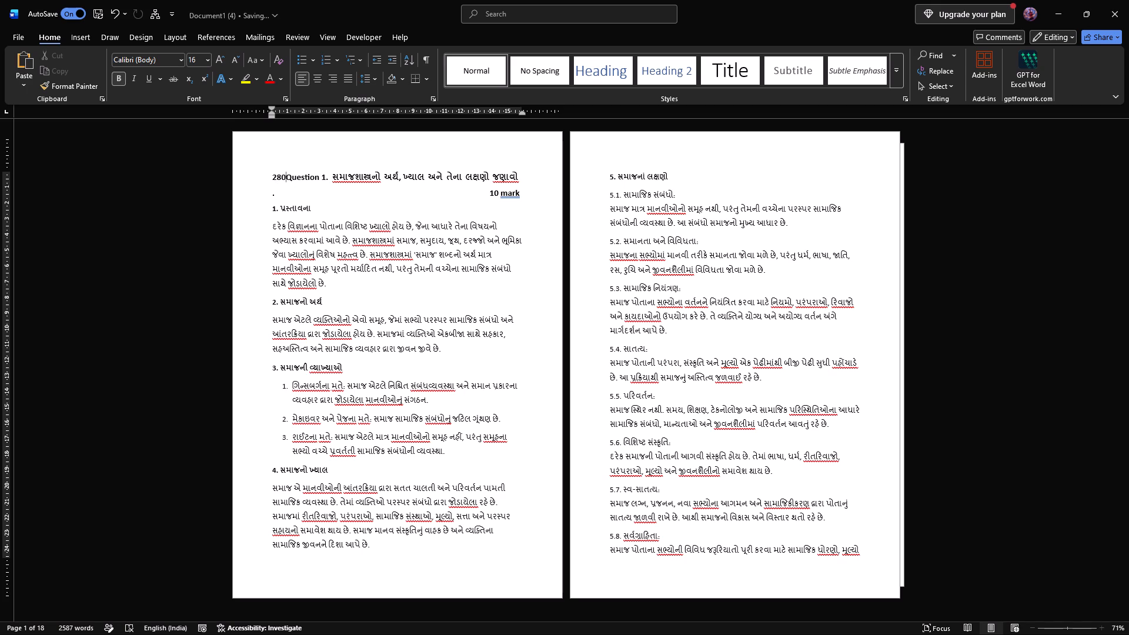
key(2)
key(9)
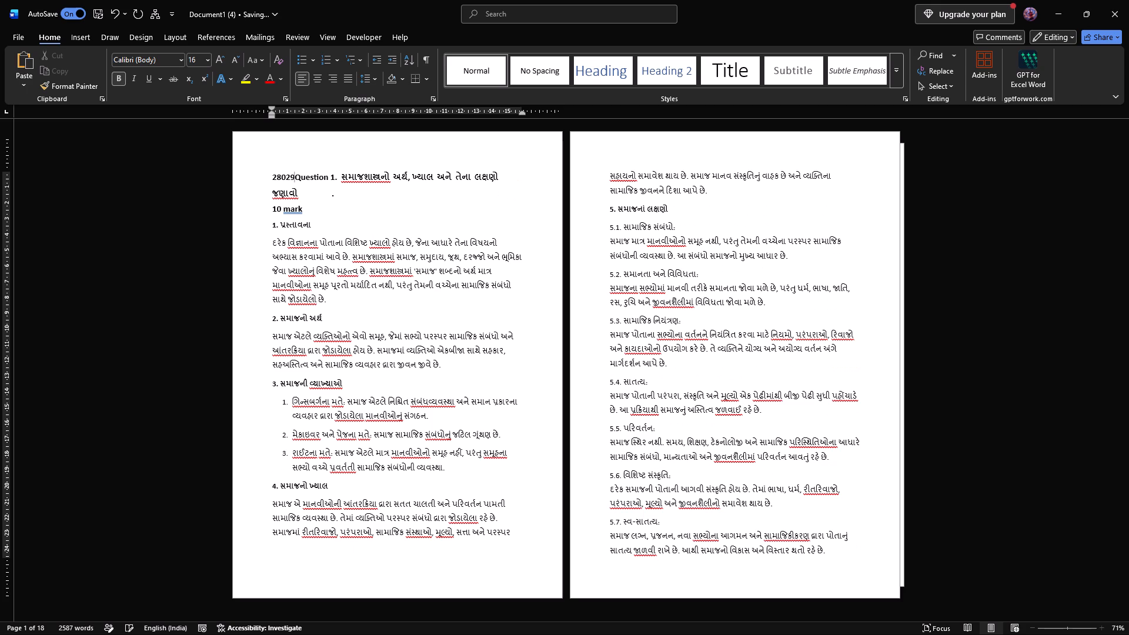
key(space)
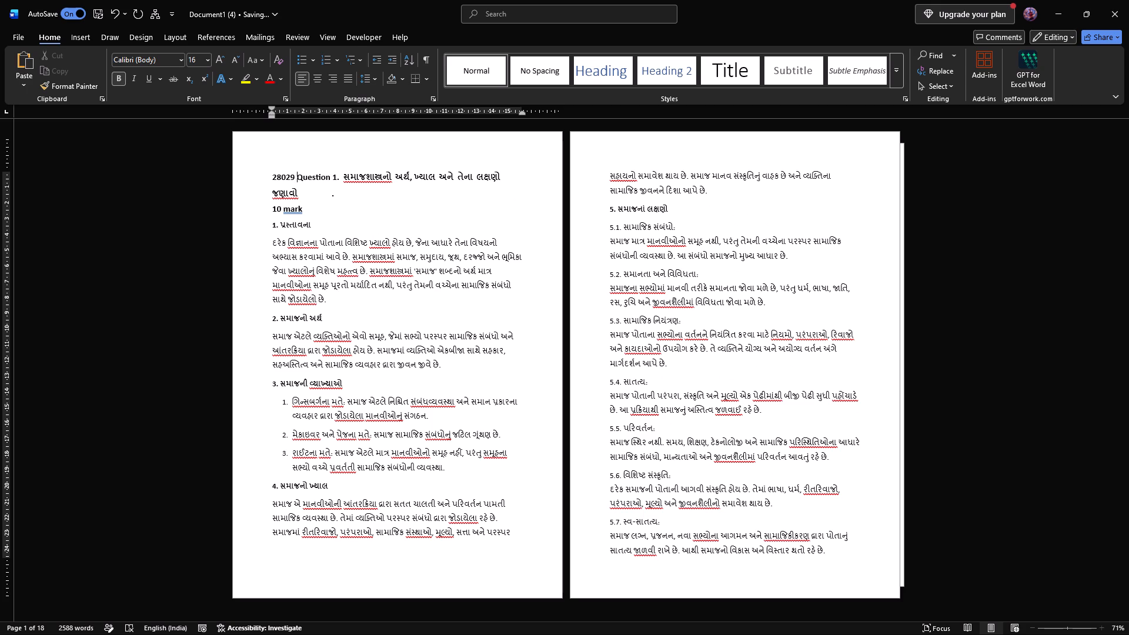
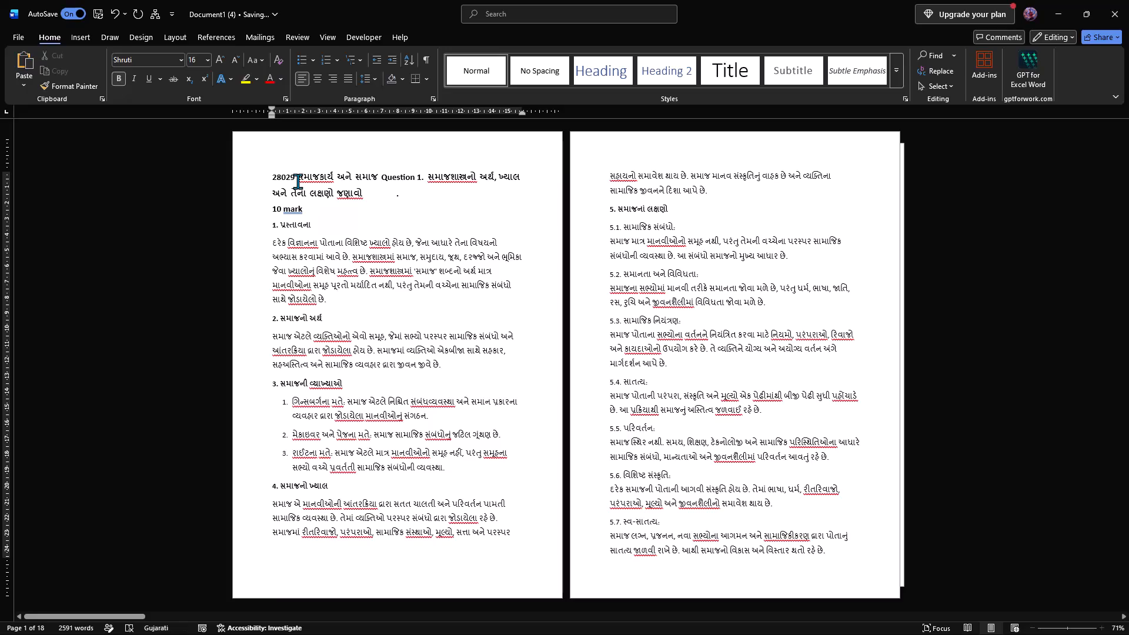
Break the line after the 28029 paper heading so Question 1 starts on its own line.
key(Return)
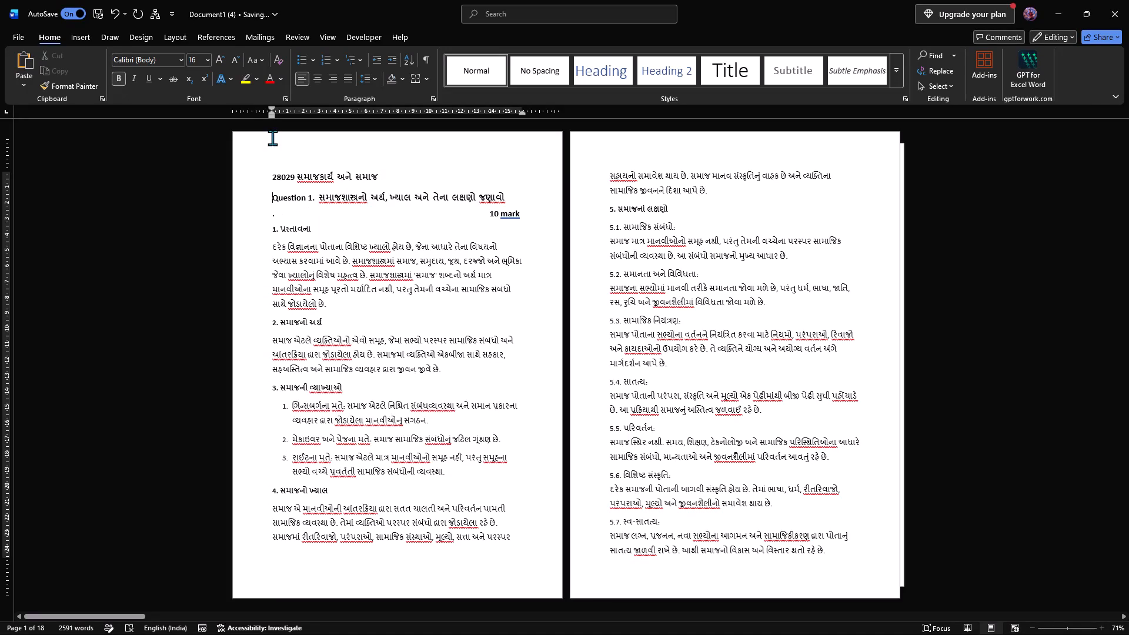
Shift the 28029 paper heading toward the middle of its line by adding spaces in front of it.
click(270, 173)
key(space)
key(space)
key(space)
key(space)
key(space)
key(space)
key(space)
key(space)
key(space)
key(space)
key(space)
key(space)
key(space)
key(space)
key(space)
key(space)
key(space)
key(space)
key(space)
key(space)
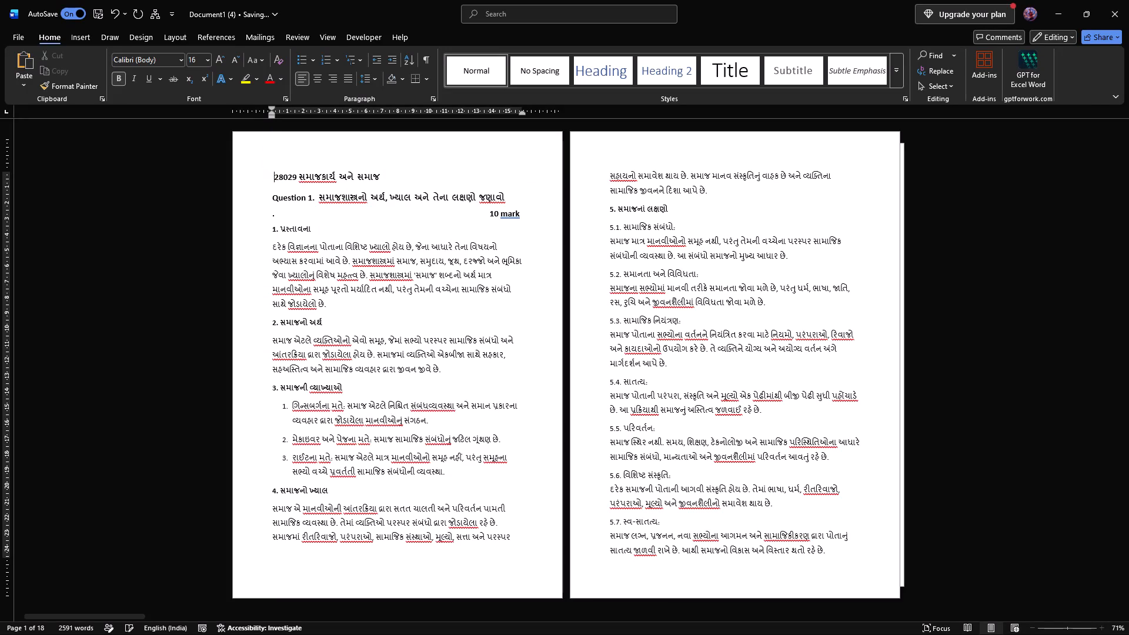
key(space)
key(space)
key(space)
key(space)
key(space)
key(space)
key(space)
key(space)
key(space)
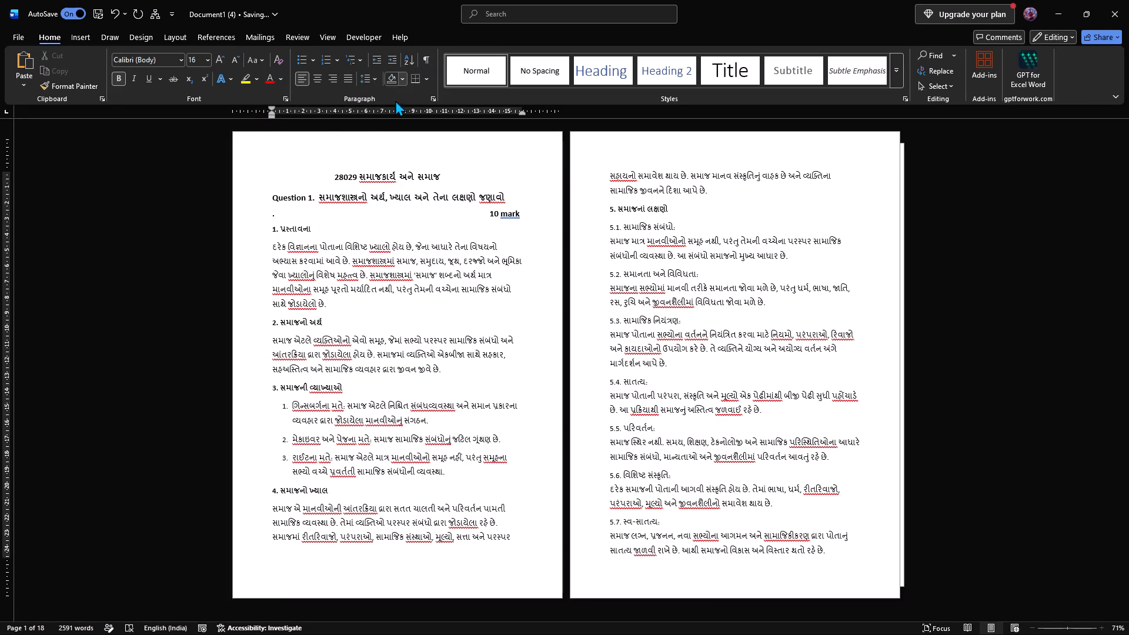
Apply all borders to the 28029 paper heading text at the top of page one.
drag(334, 180, 442, 171)
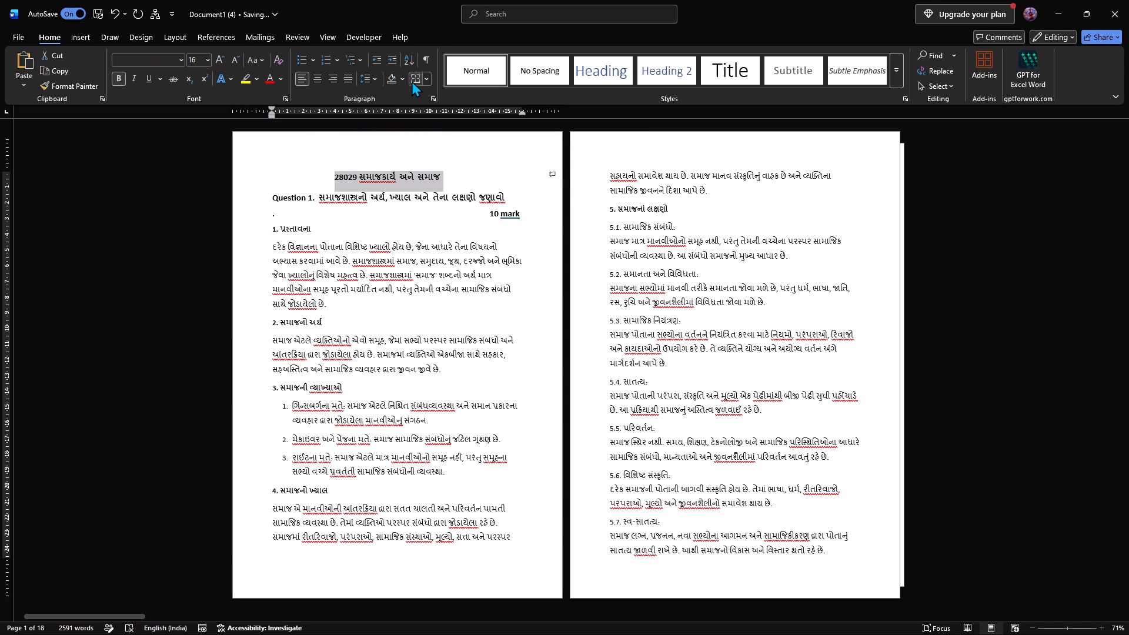
click(429, 76)
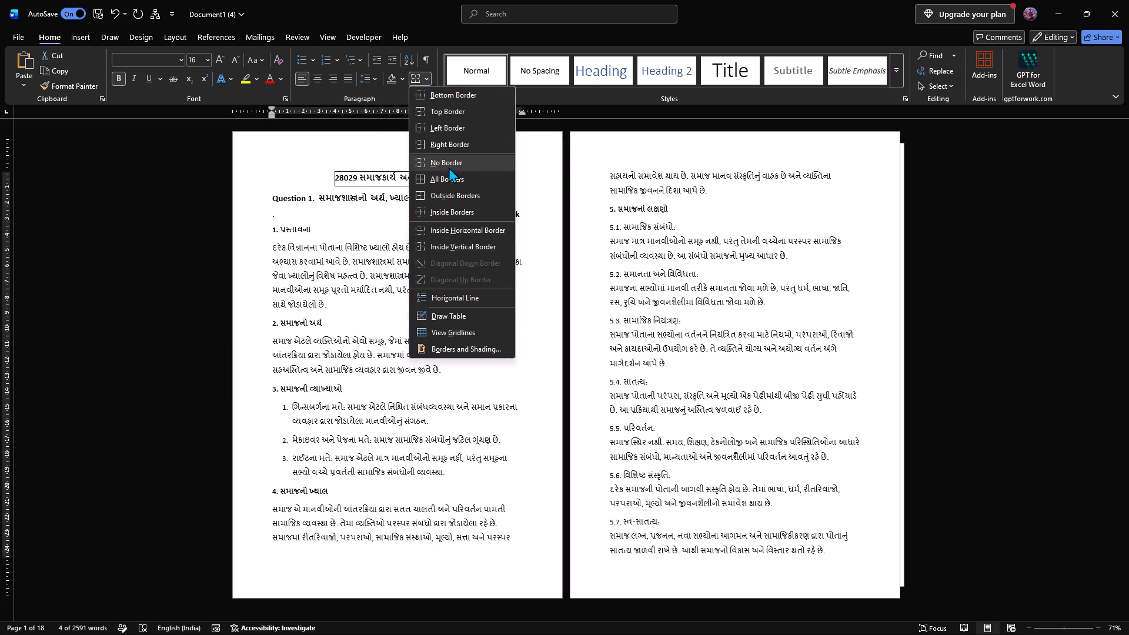
click(449, 179)
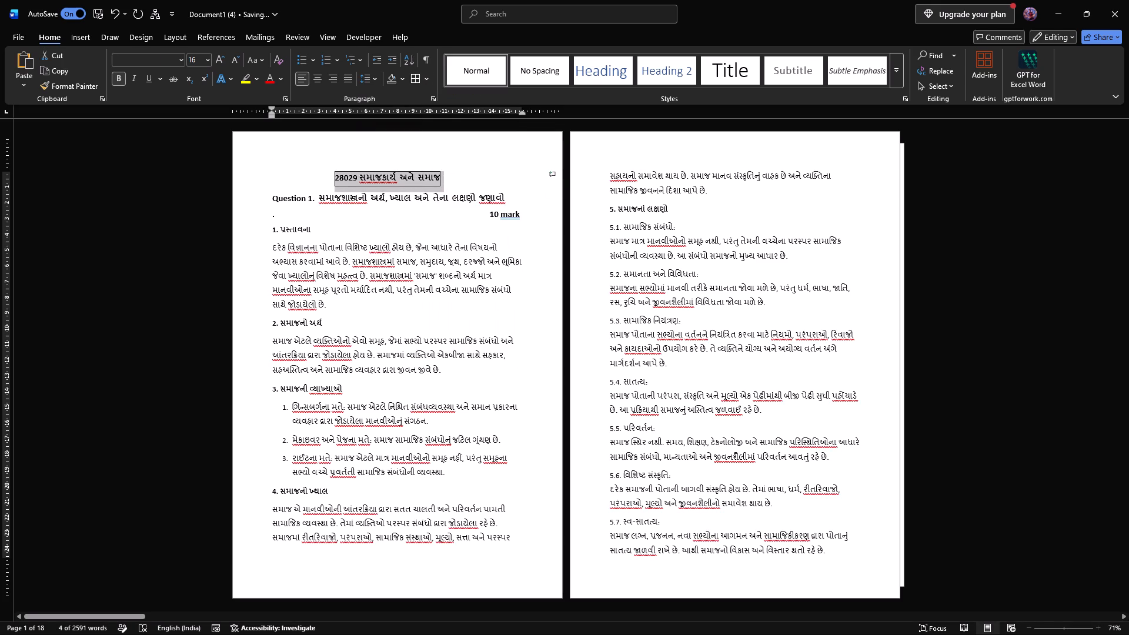
Review the document's pages through to Question 4, checking the question headings and their mark labels.
scroll(632, 192, down, 3)
scroll(632, 193, up, 5)
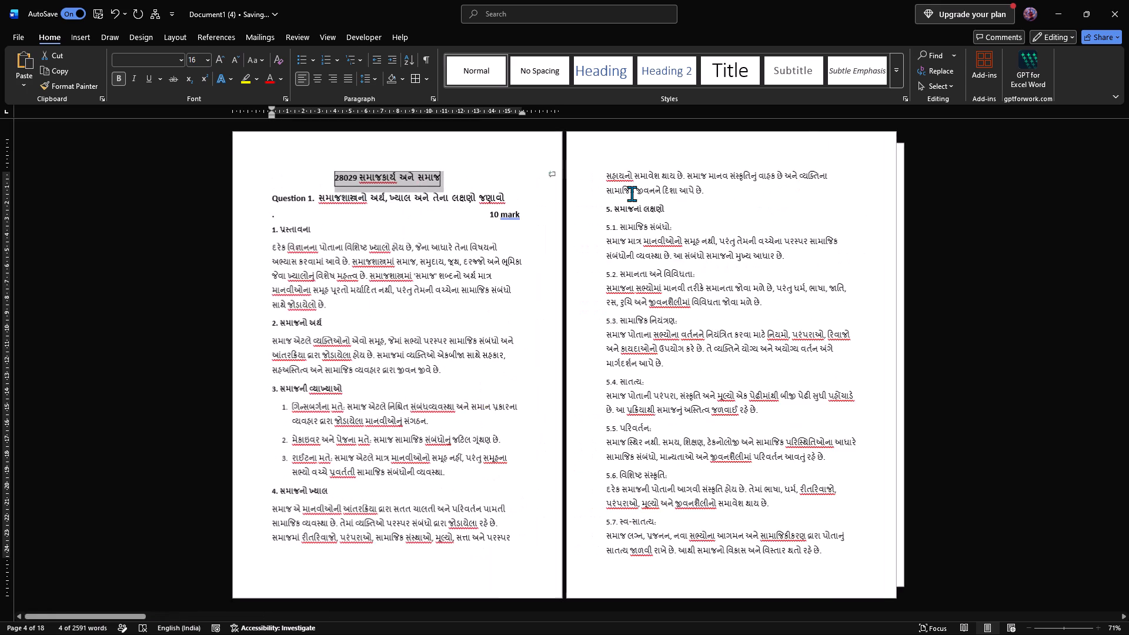
scroll(632, 193, down, 4)
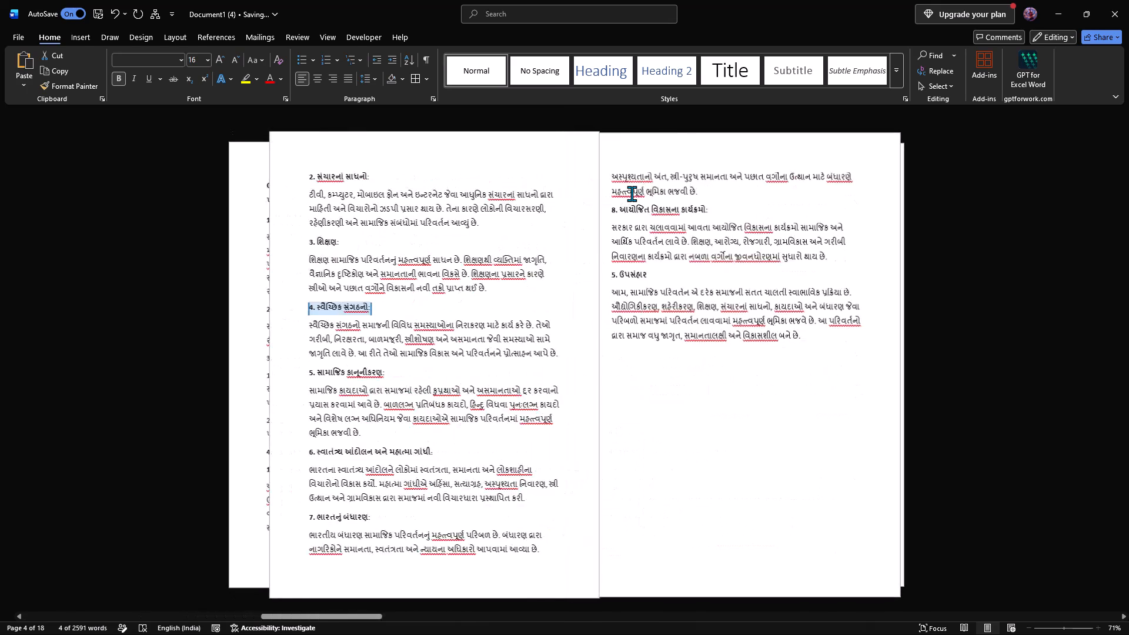
scroll(632, 193, down, 4)
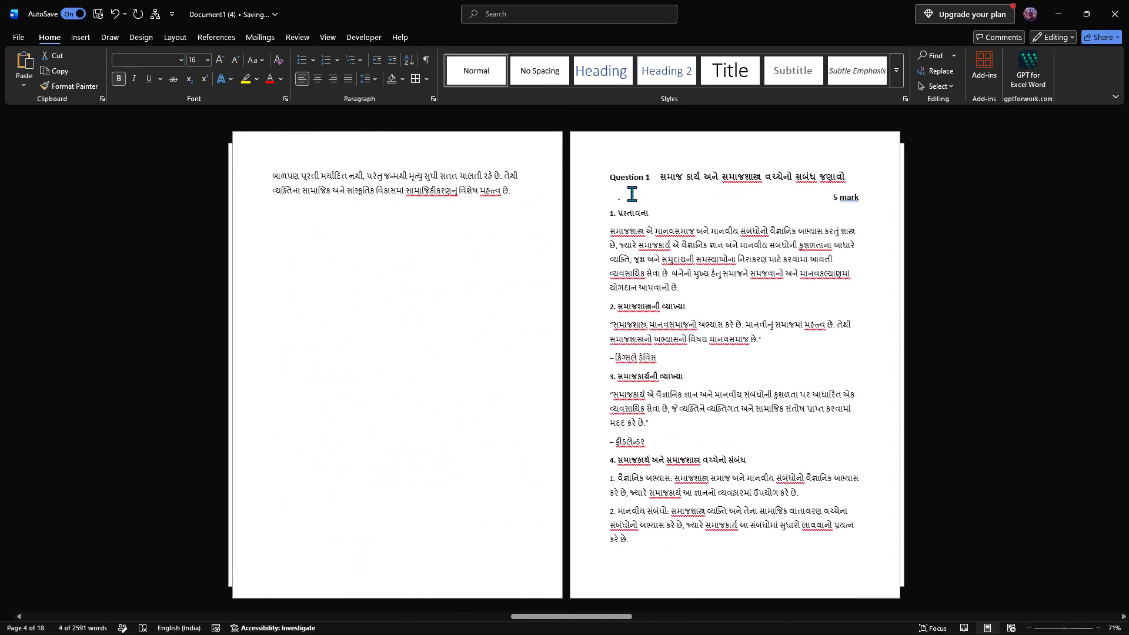
scroll(632, 193, up, 1)
scroll(632, 193, down, 1)
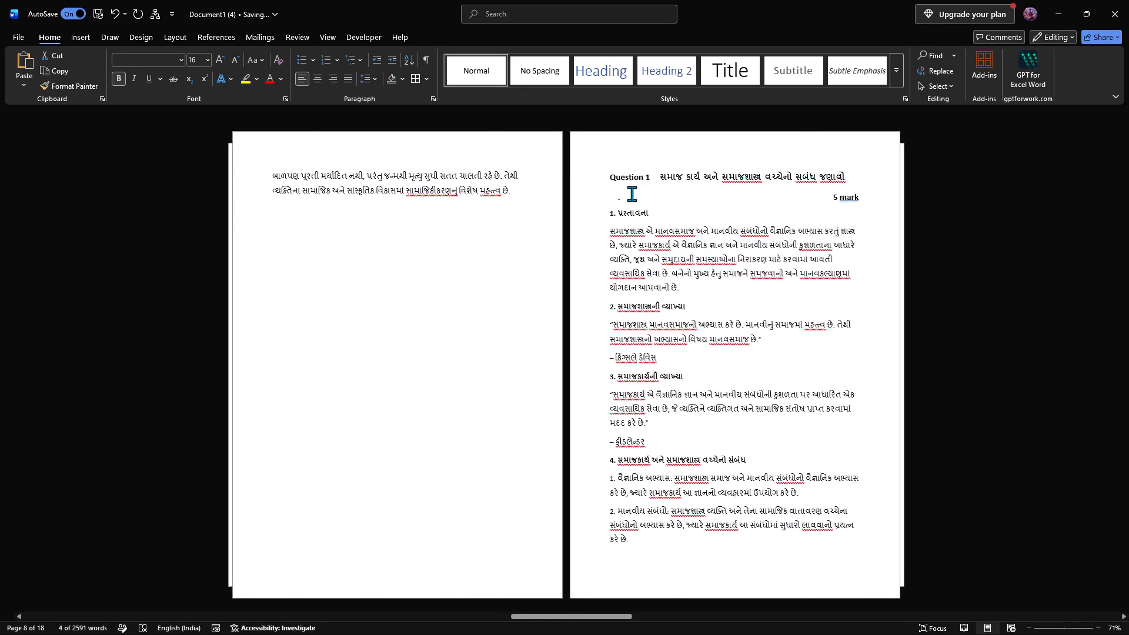
scroll(632, 193, down, 4)
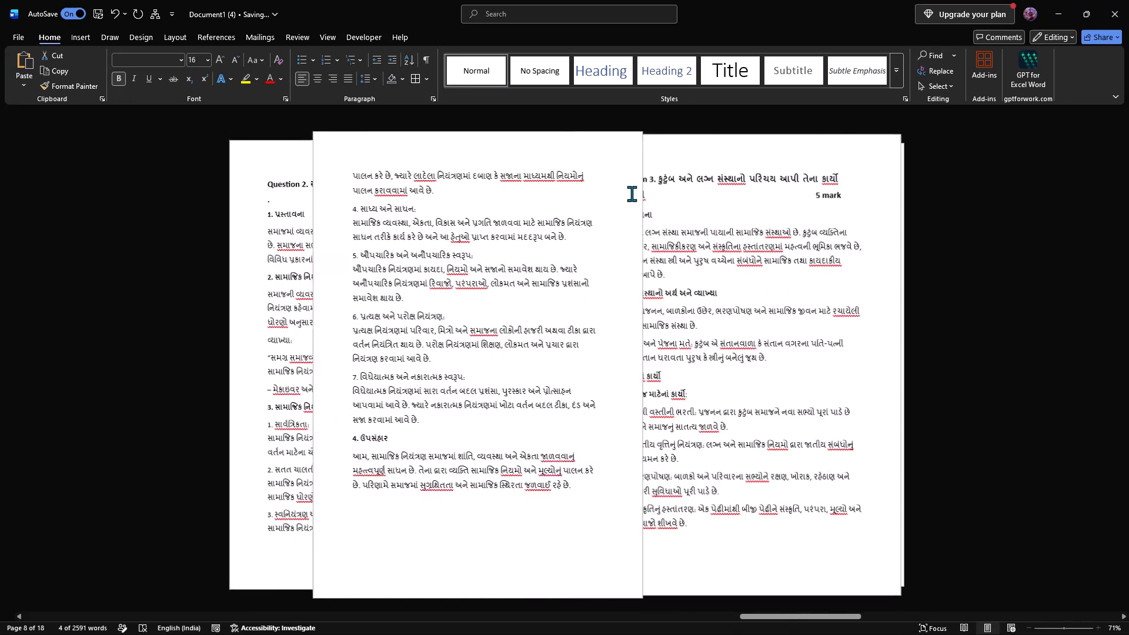
scroll(632, 193, down, 4)
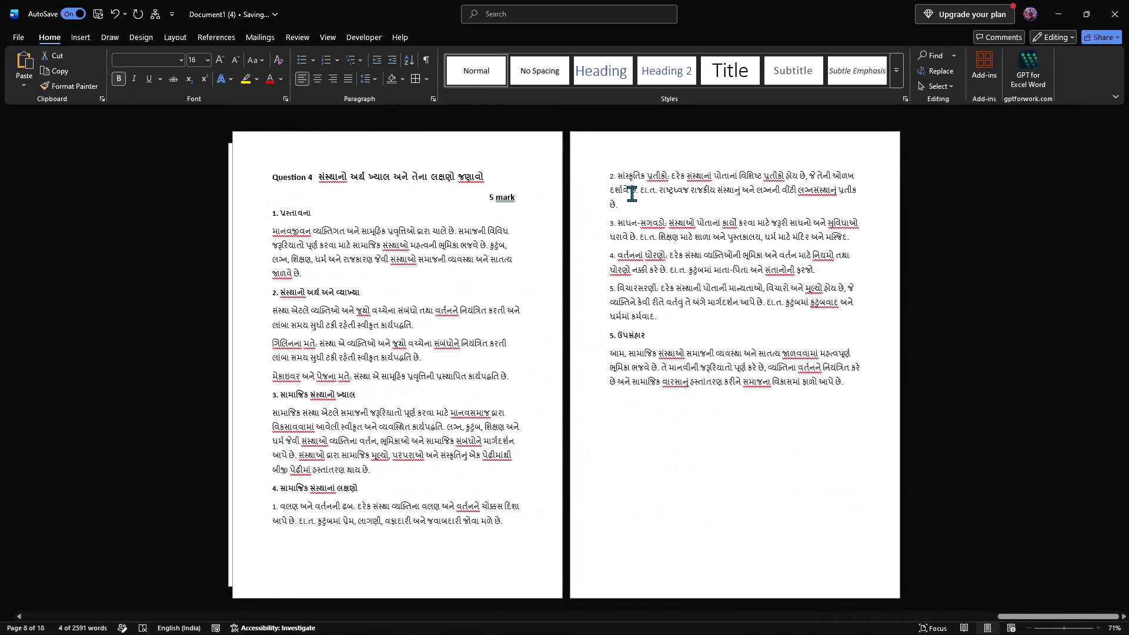
scroll(632, 193, down, 2)
Start saving a copy of the document, choosing the local Documents folder among the recent locations.
click(15, 38)
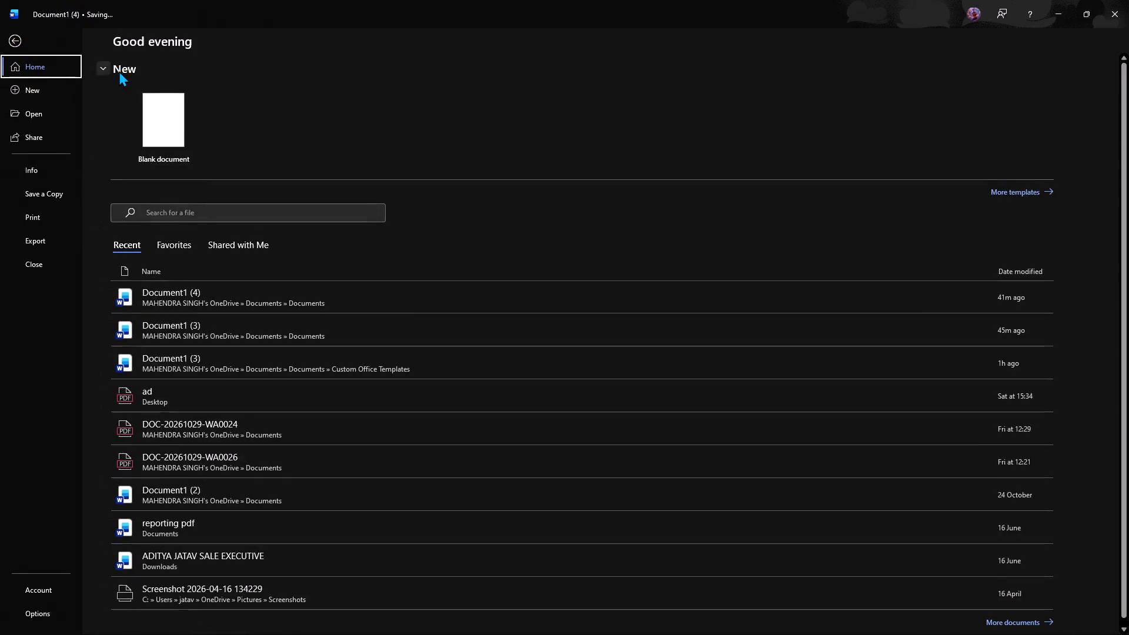
click(54, 196)
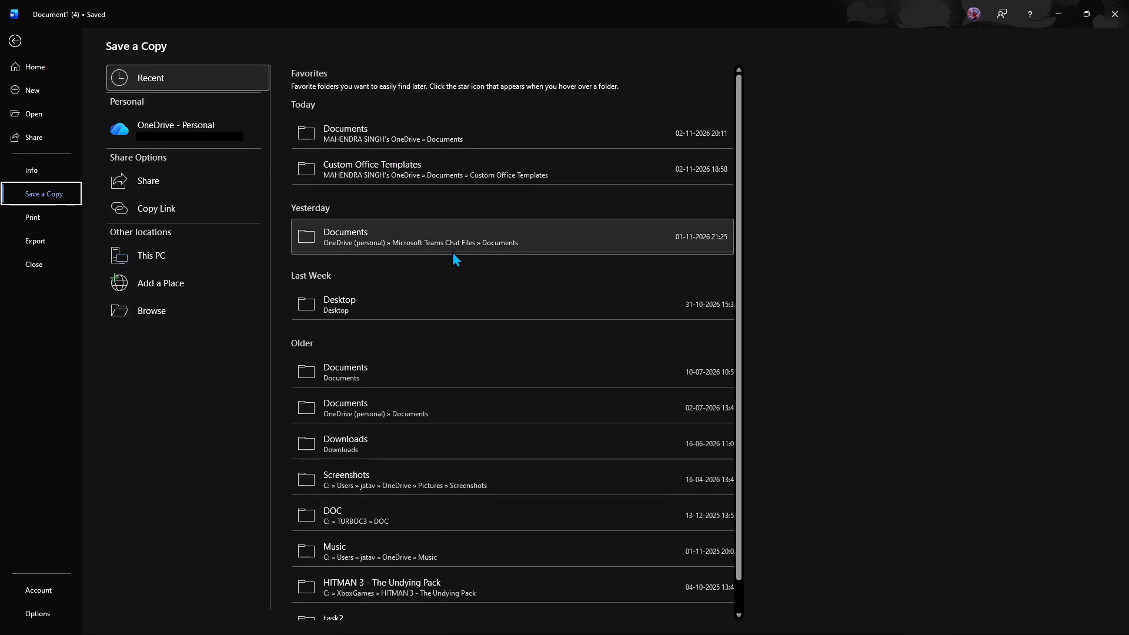
click(463, 239)
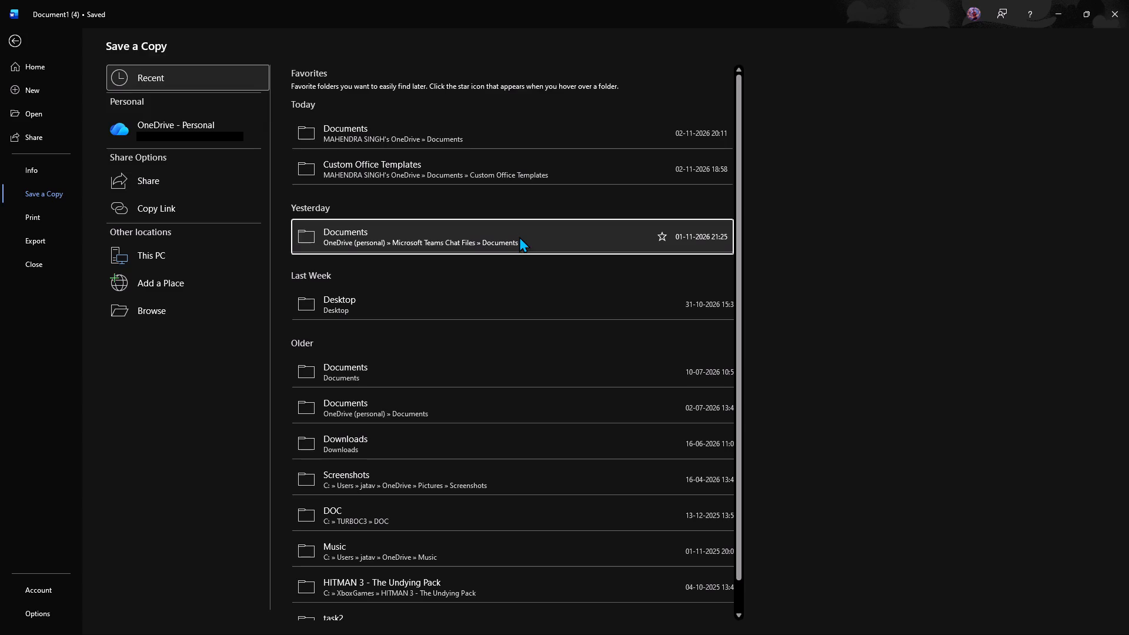
click(503, 147)
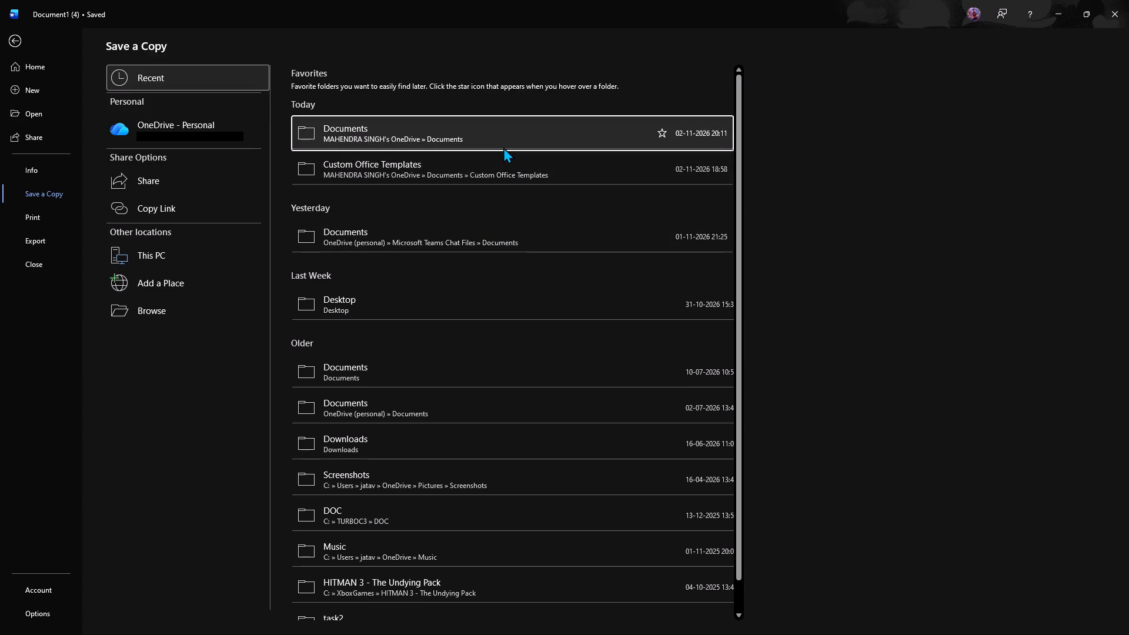
click(503, 147)
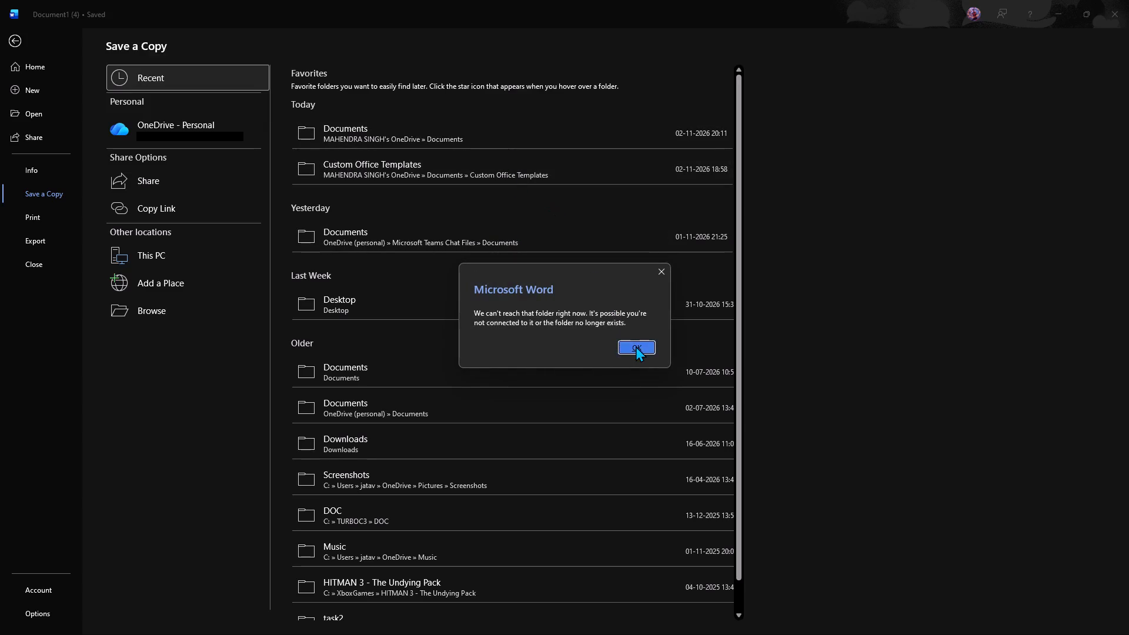
click(636, 346)
click(435, 236)
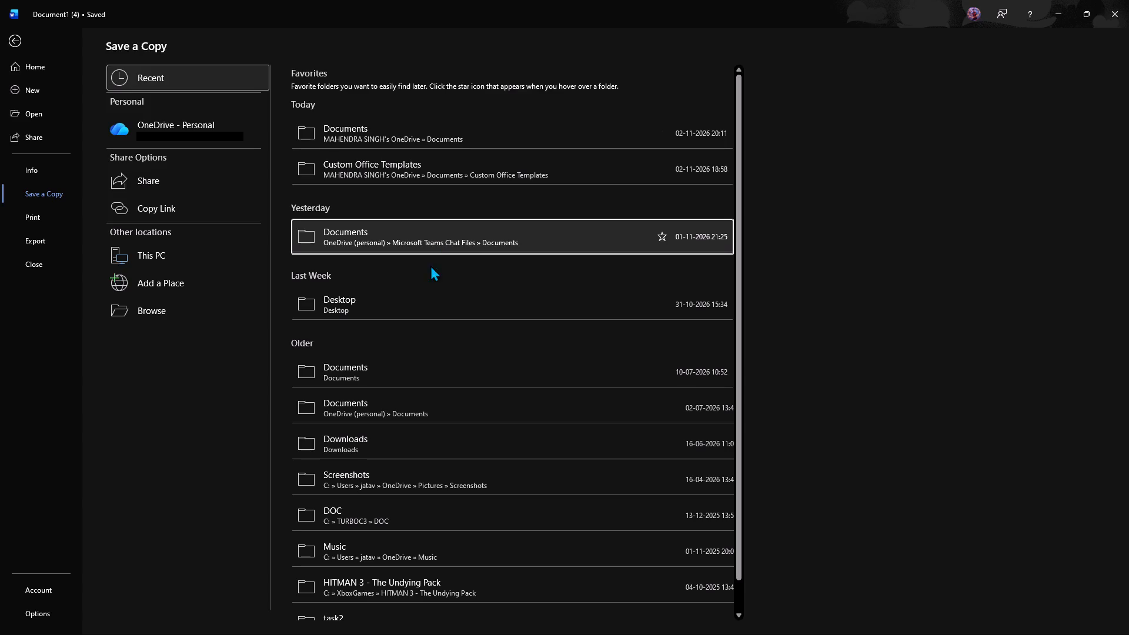
click(420, 312)
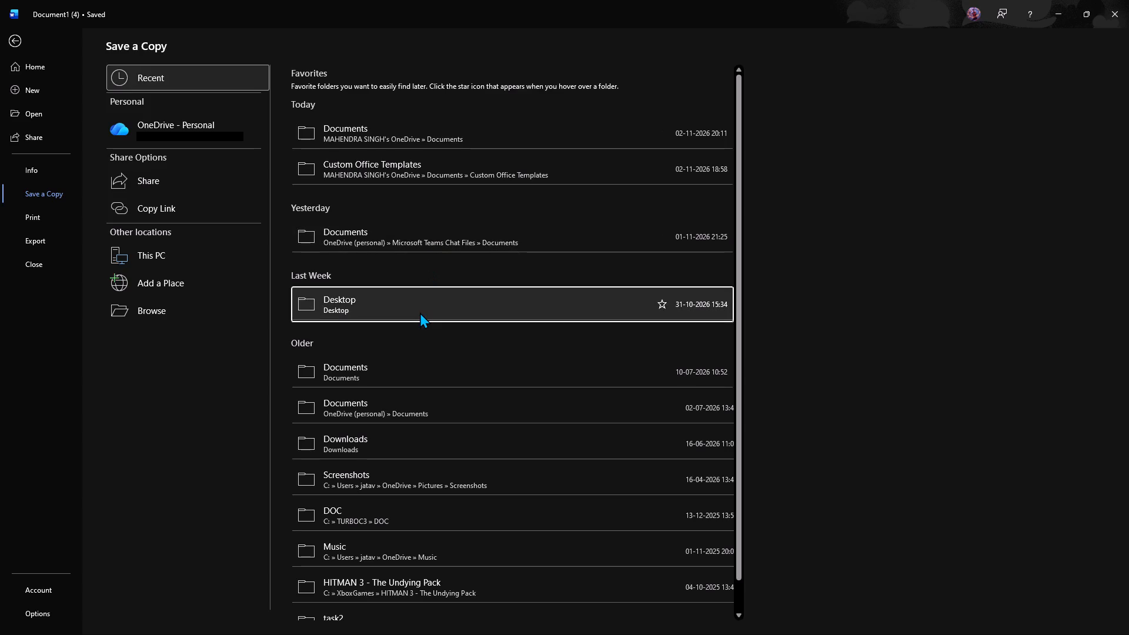
click(420, 312)
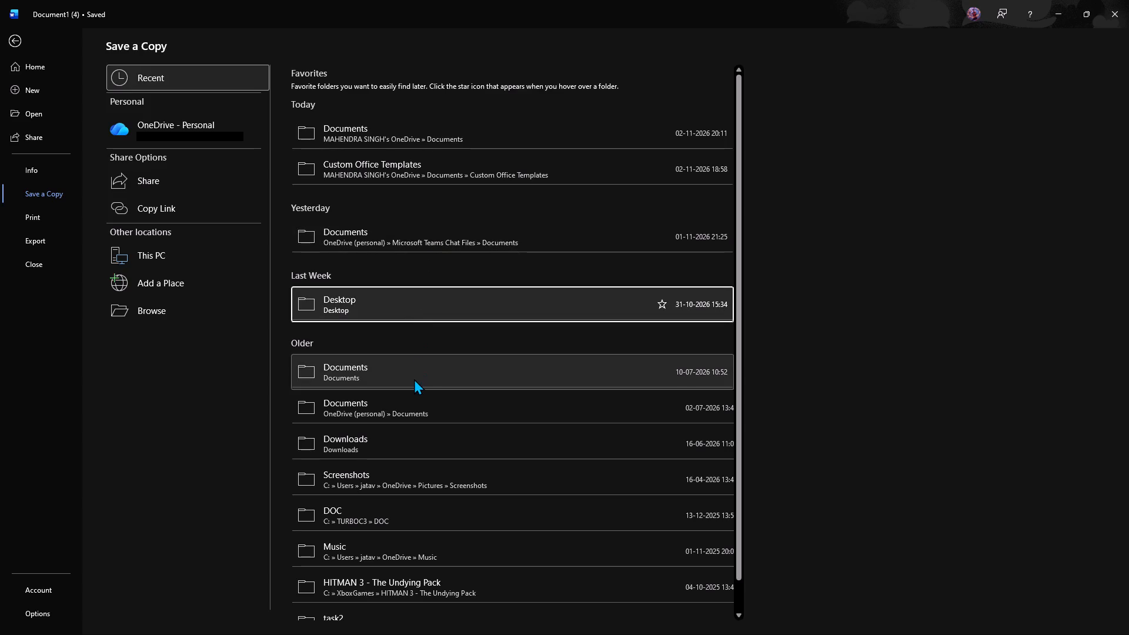
click(414, 379)
click(473, 417)
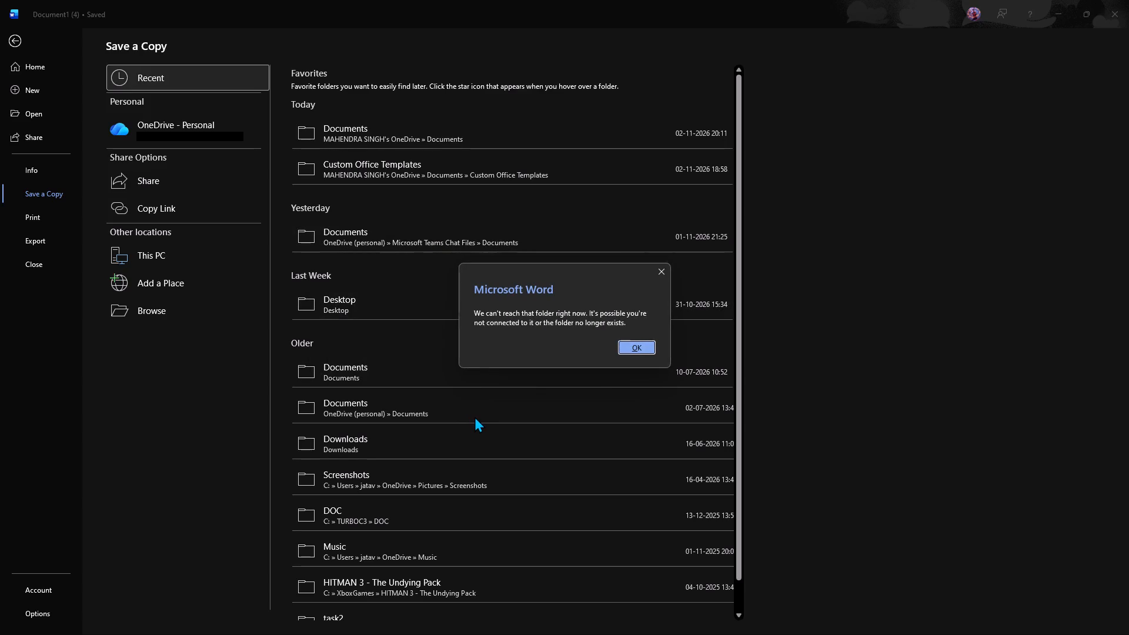
click(653, 343)
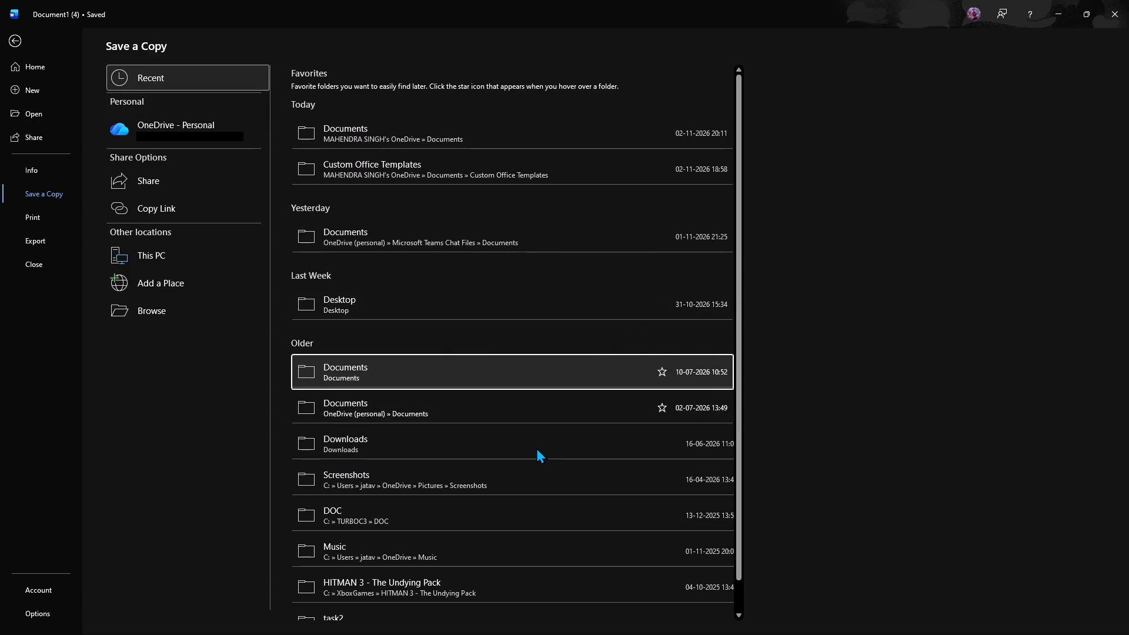
click(532, 385)
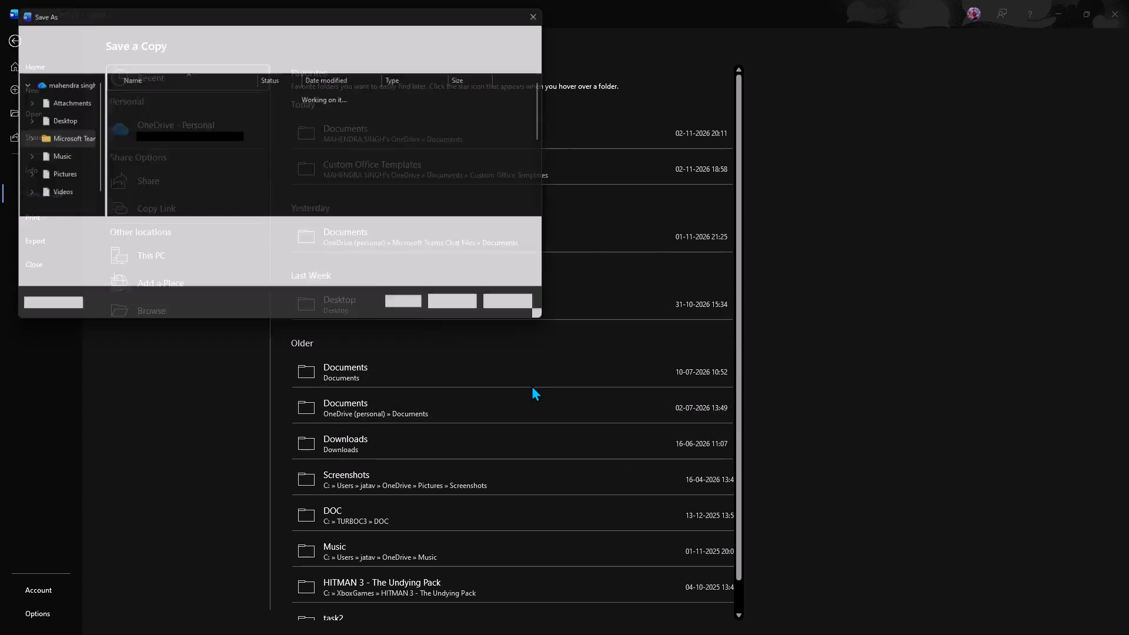
Set the copy's file type to PDF and name it "msw internal paper 4".
click(152, 249)
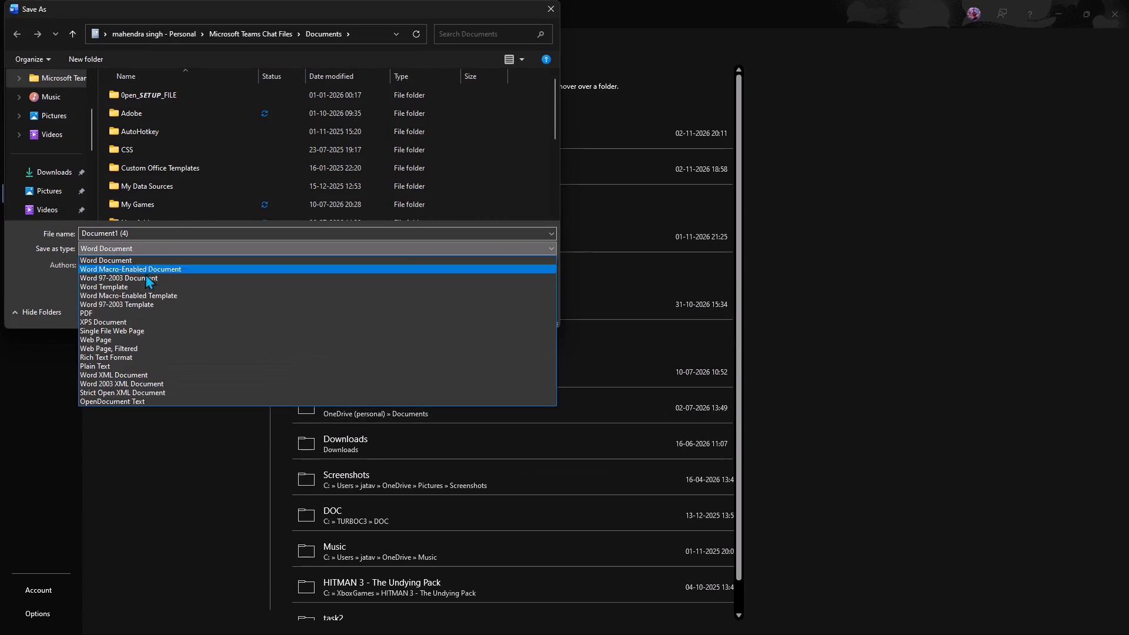
click(126, 313)
click(174, 229)
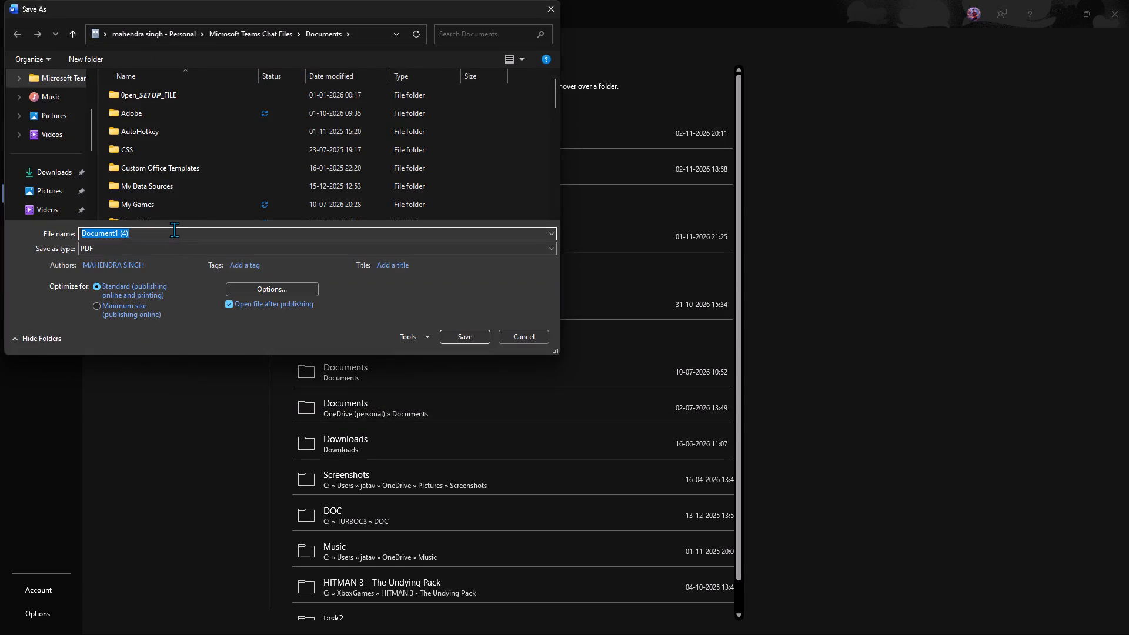
key(BackSpace)
text(msw inte)
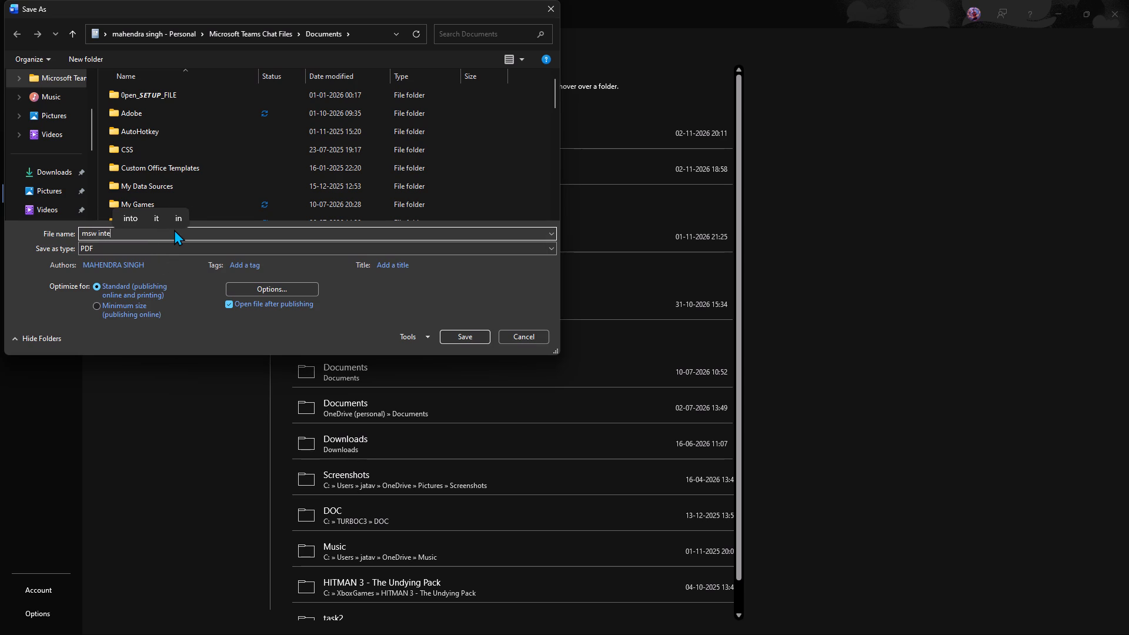
text(rnal)
key(space)
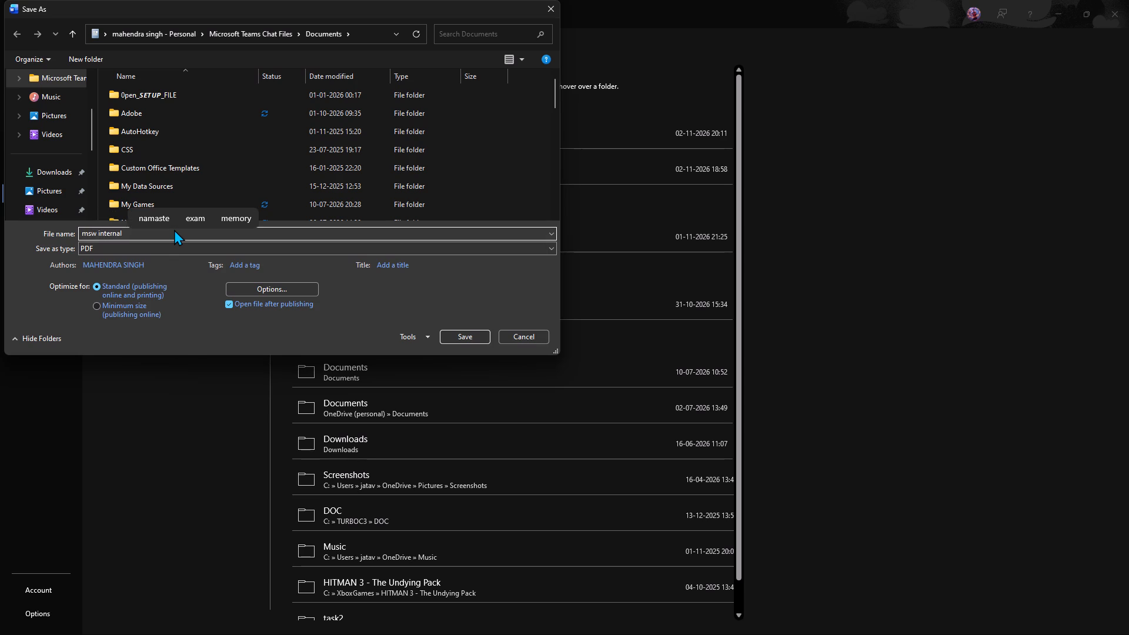
text([a)
key(BackSpace)
key(BackSpace)
text(paperb)
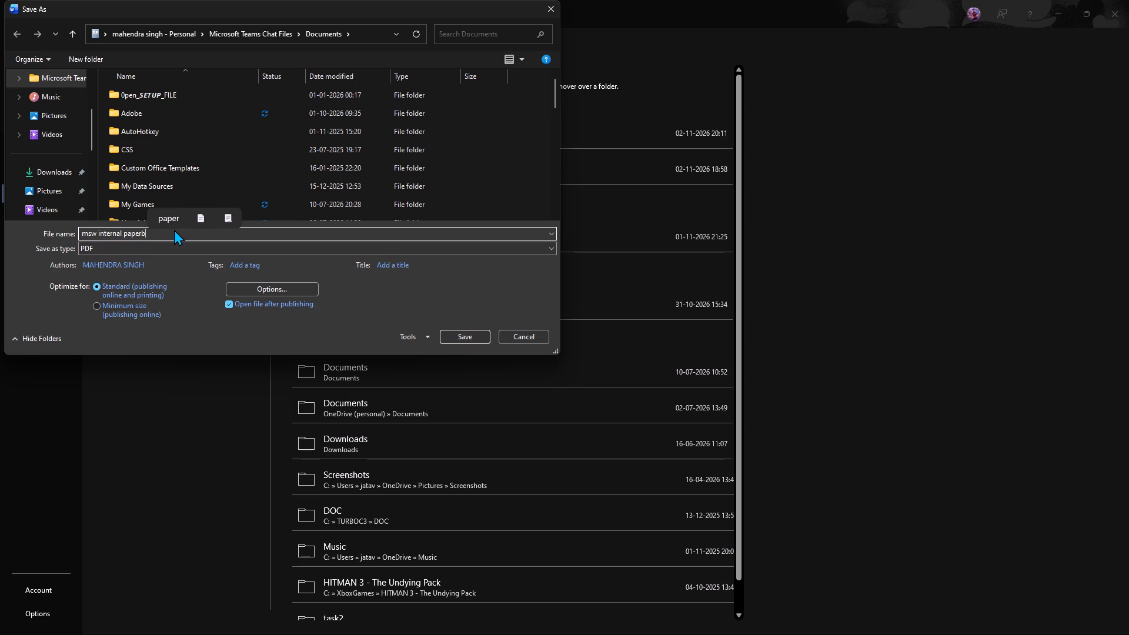
key(BackSpace)
key(space)
key(4)
Choose the Documents folder as the destination and save the PDF.
scroll(52, 138, down, 2)
click(51, 151)
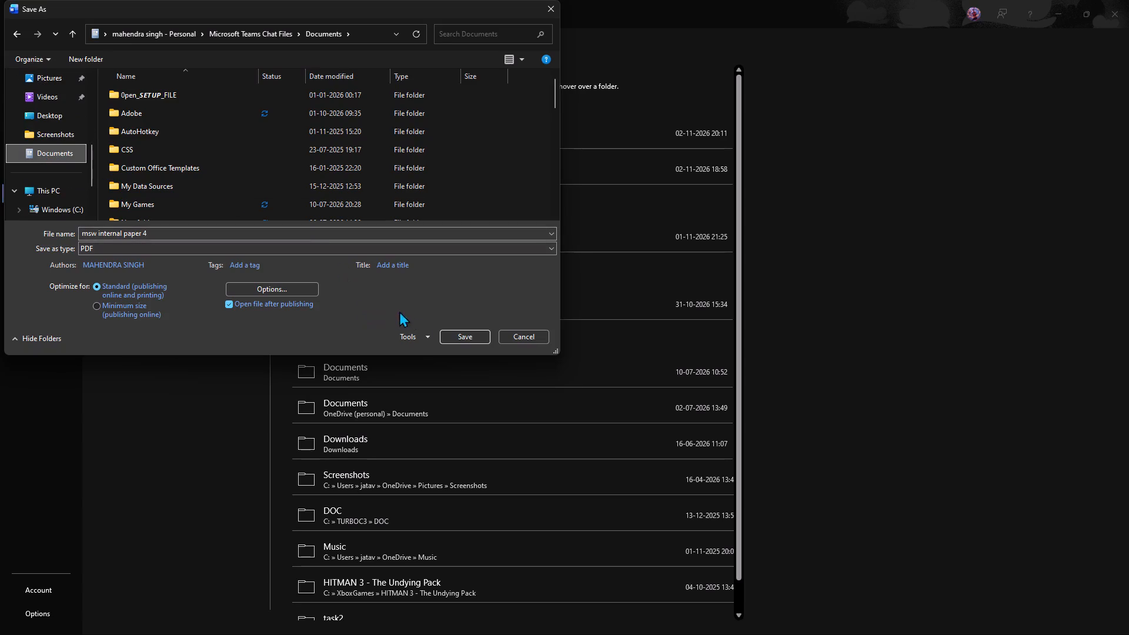
click(453, 334)
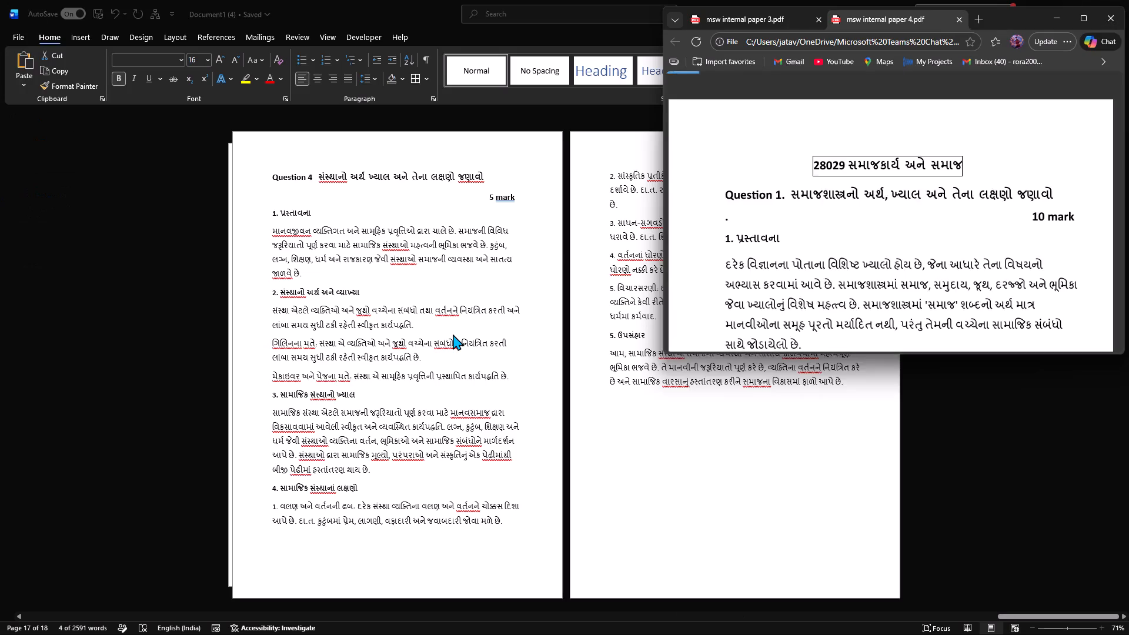
Switch to Edge and bring up the tab actions for msw internal paper 4.pdf.
right_click(907, 22)
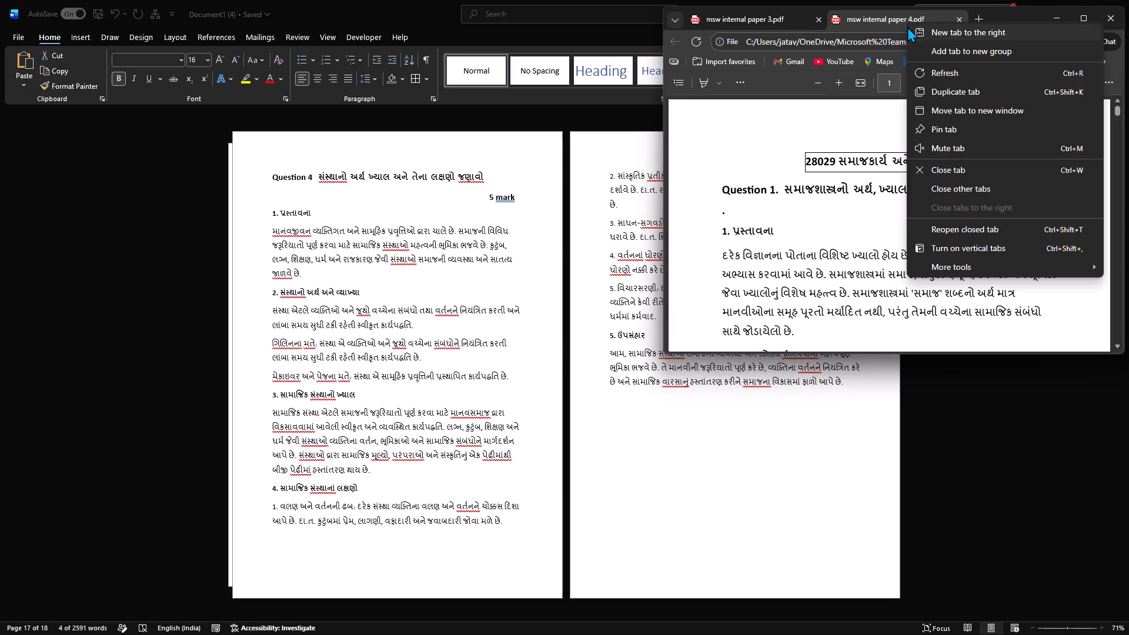
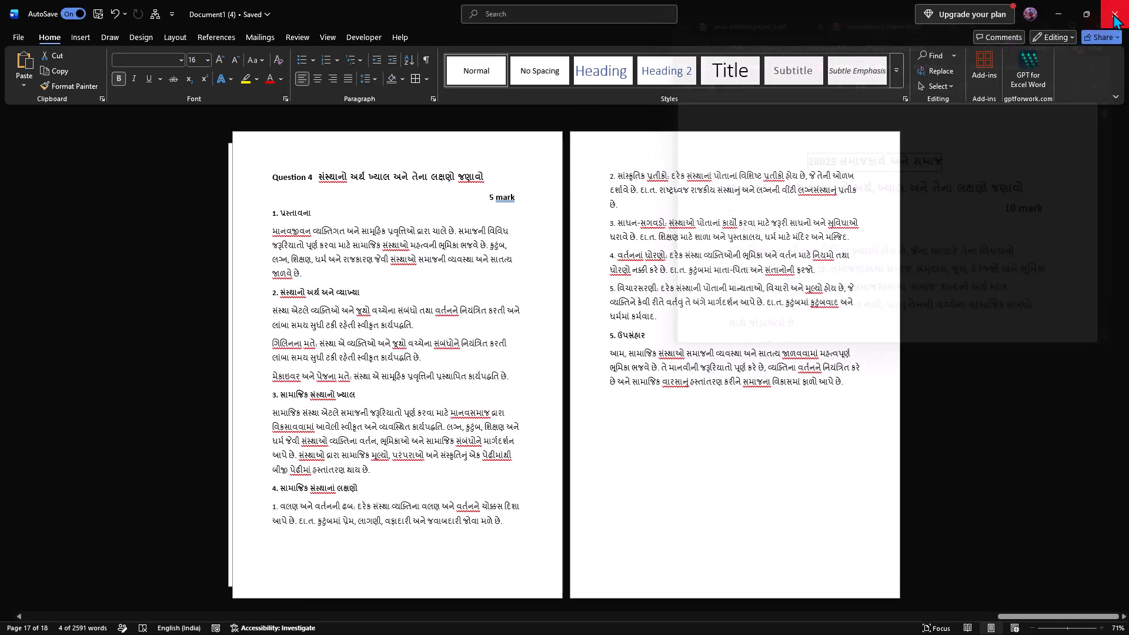
Close the Word document, discarding the unposted comment.
click(1113, 14)
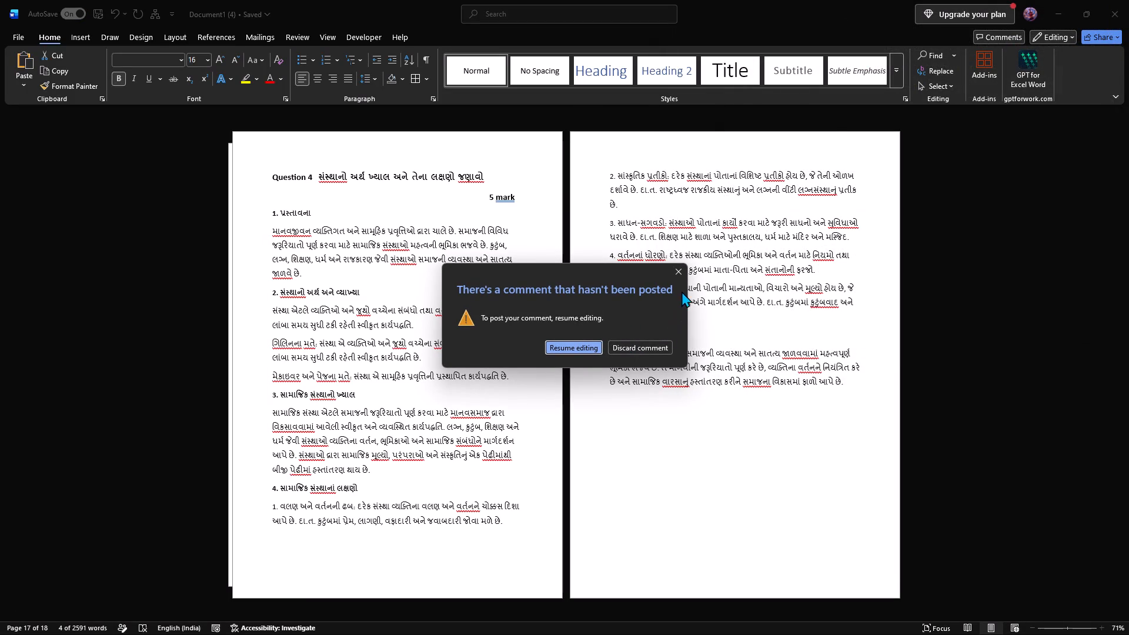
click(685, 266)
click(1114, 13)
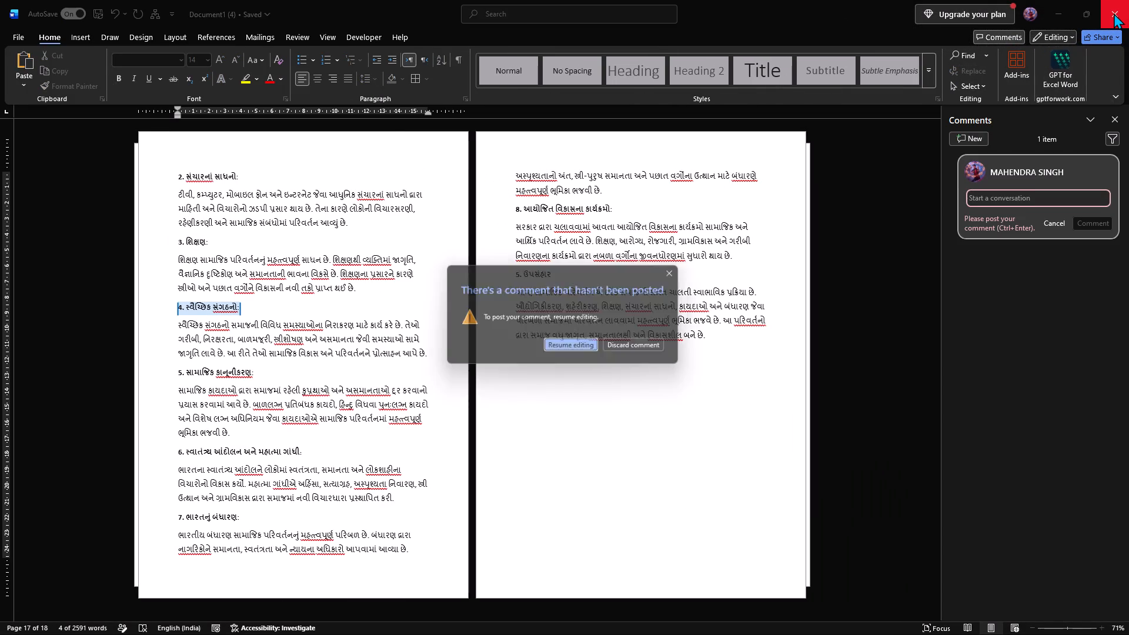
click(629, 349)
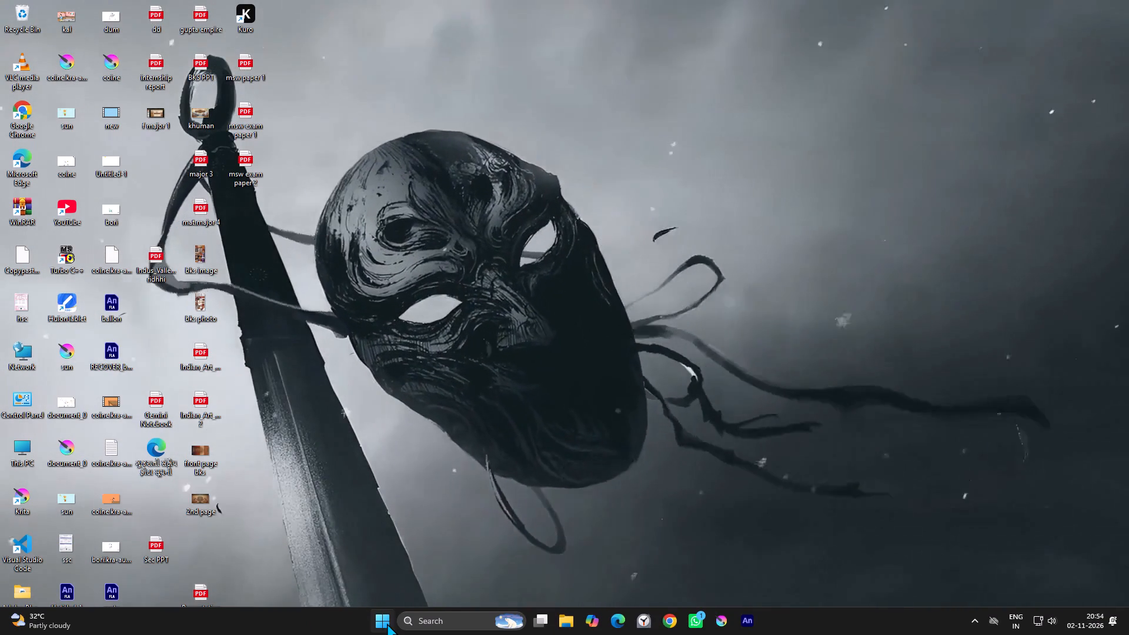
Put the computer to sleep from the Windows desktop.
click(390, 619)
click(713, 580)
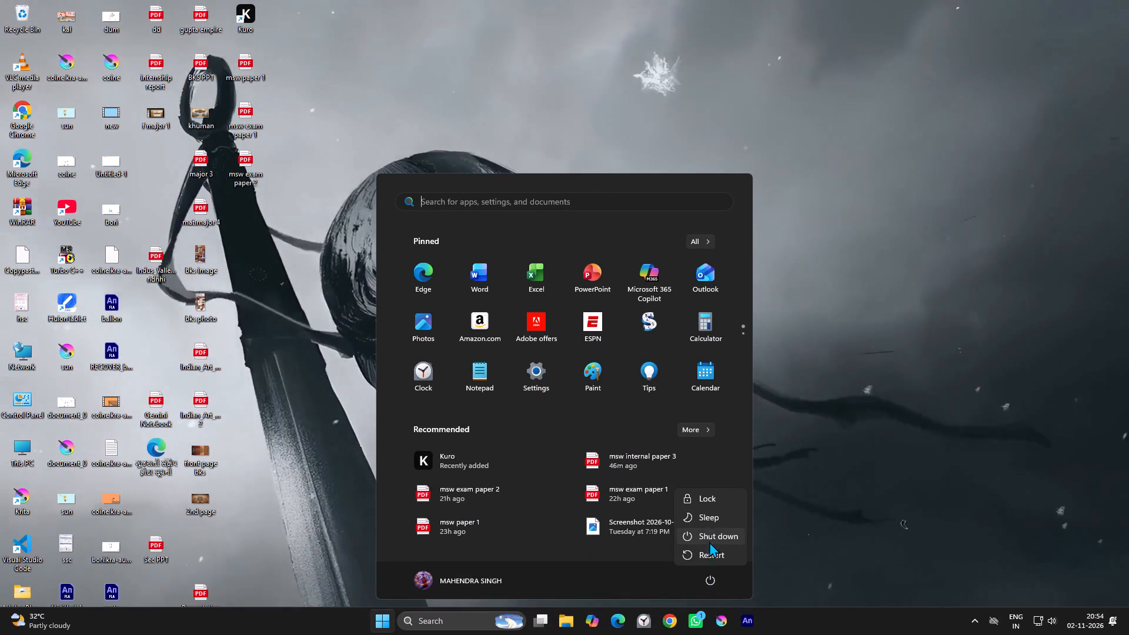
click(710, 523)
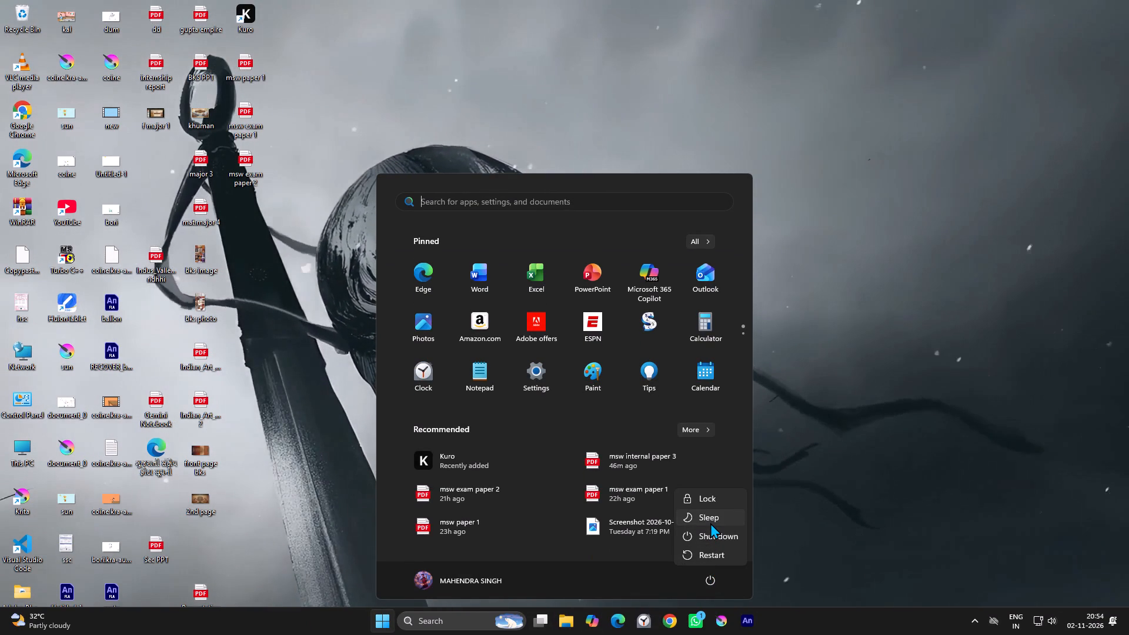